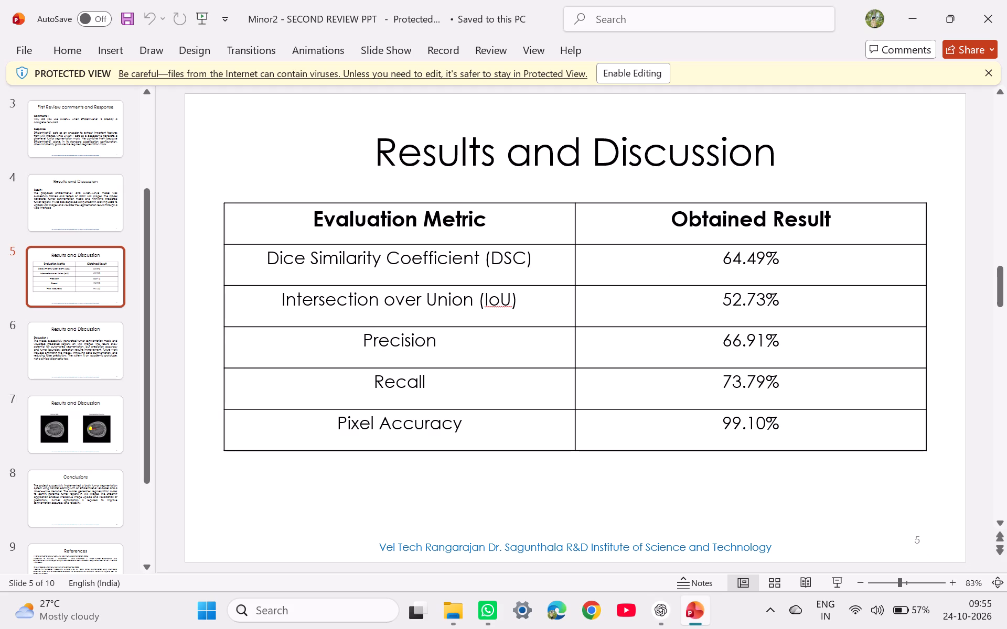
{"action": "left_click", "coordinate": [697, 612]}
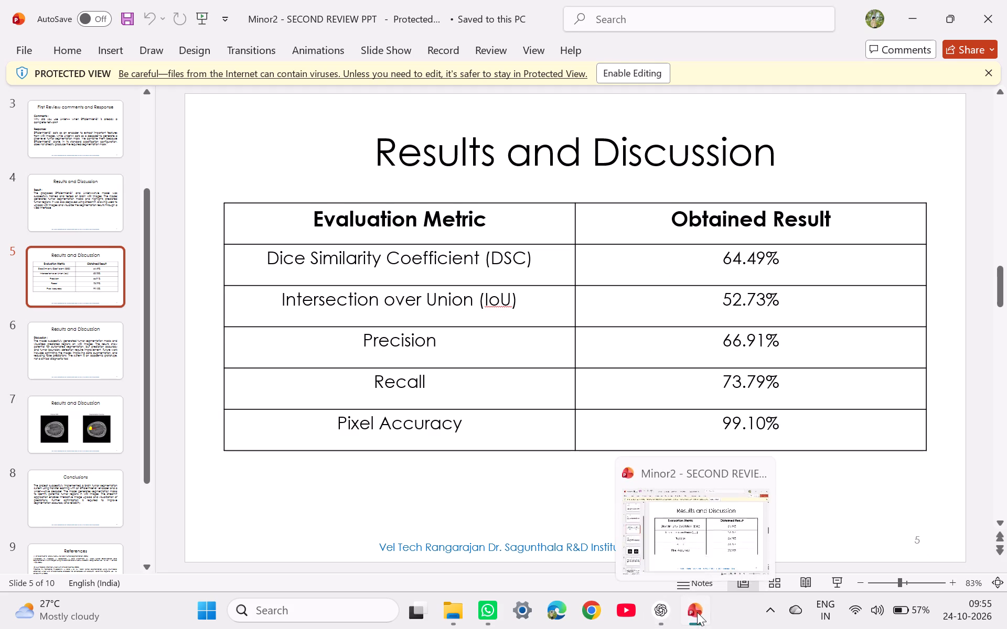
{"action": "left_click", "coordinate": [712, 628]}
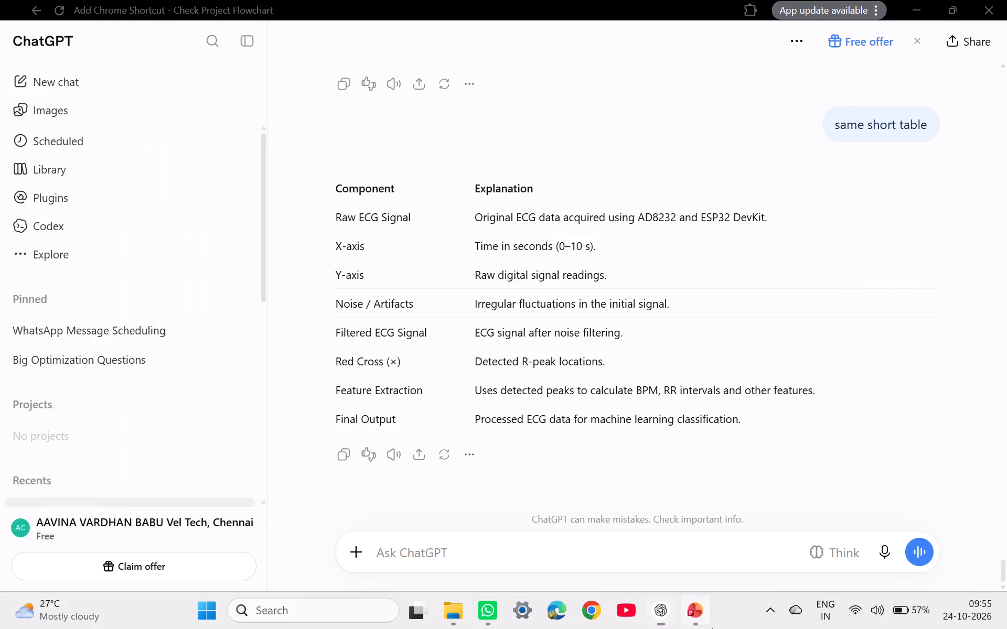
{"action": "left_click", "coordinate": [23, 39]}
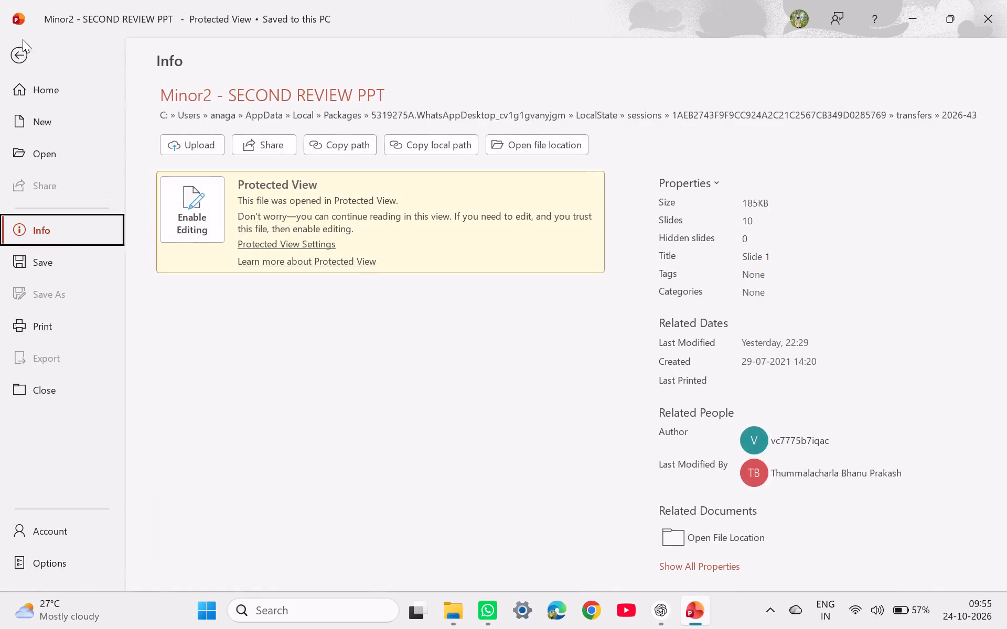
{"action": "left_click", "coordinate": [60, 170]}
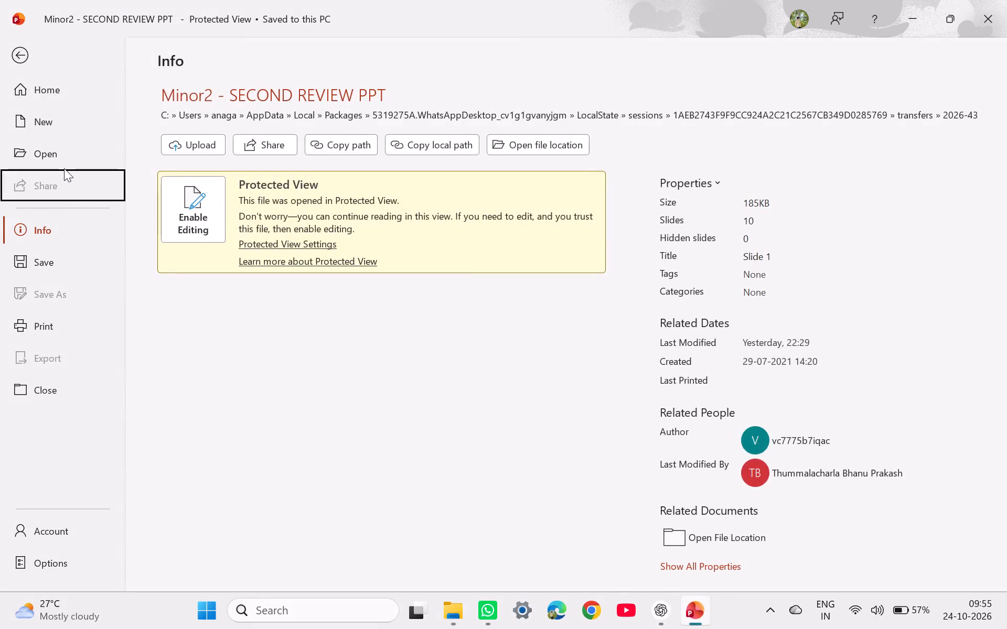
{"action": "left_click", "coordinate": [88, 163]}
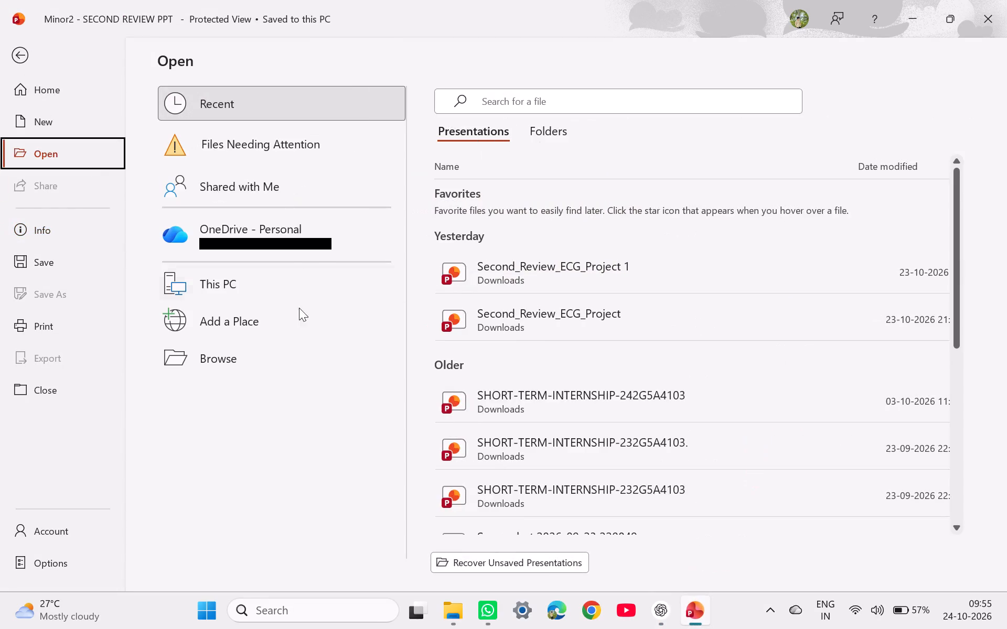
{"action": "double_click", "coordinate": [624, 259]}
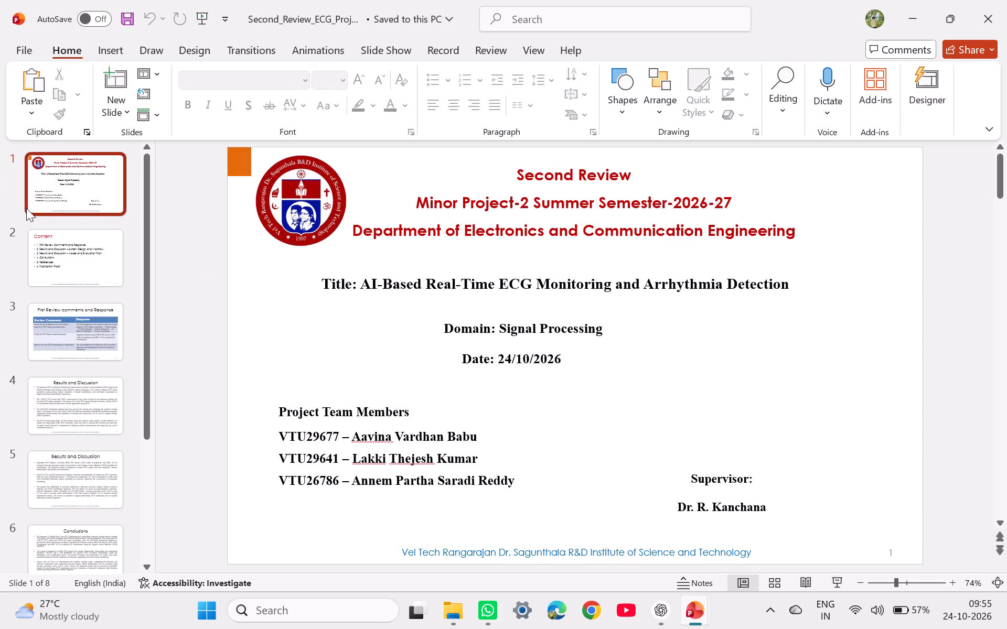
Insert a new slide with the Title Only layout after slide 4, the first Results and Discussion slide.
{"action": "left_click", "coordinate": [72, 370]}
{"action": "left_click", "coordinate": [65, 438]}
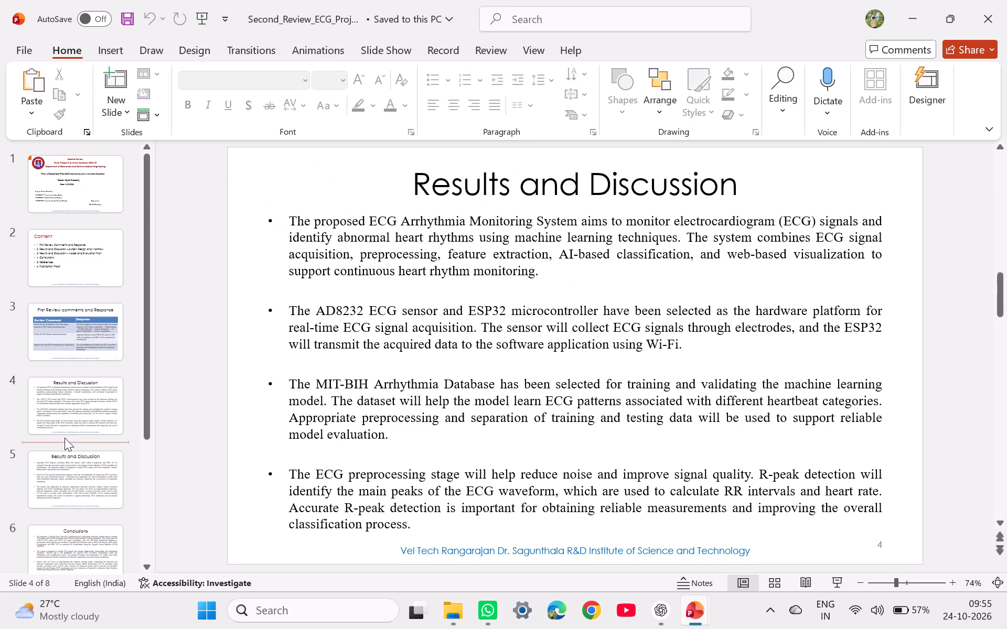
{"action": "left_click", "coordinate": [68, 499]}
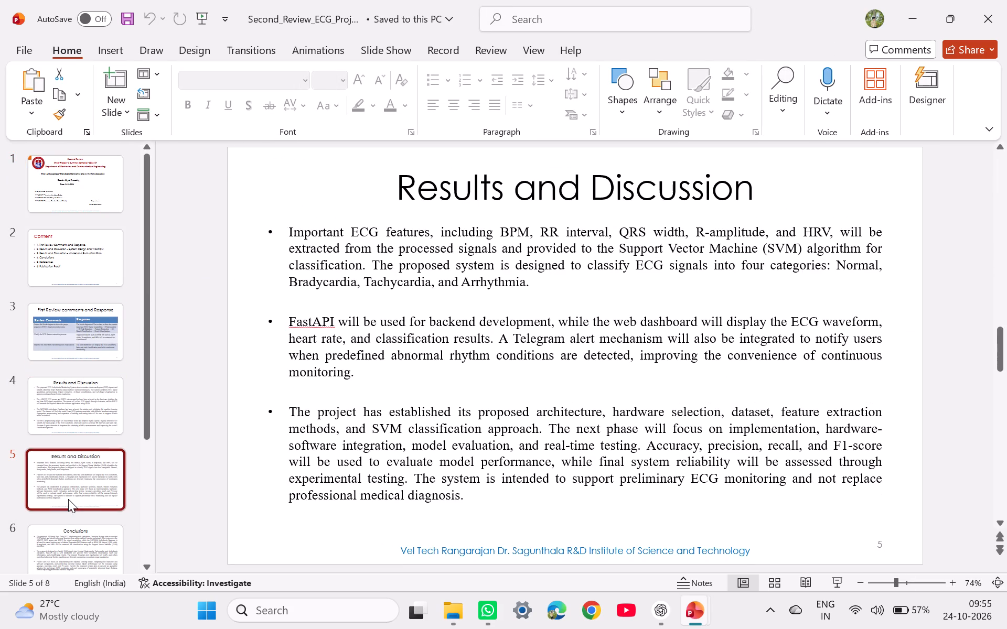
{"action": "left_click", "coordinate": [67, 416]}
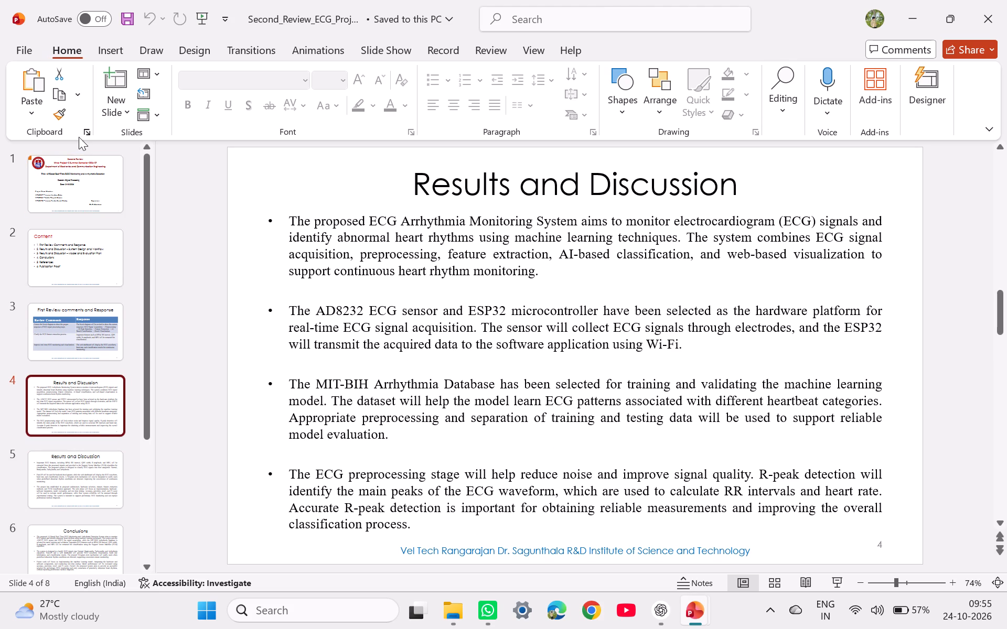
{"action": "left_click", "coordinate": [114, 98]}
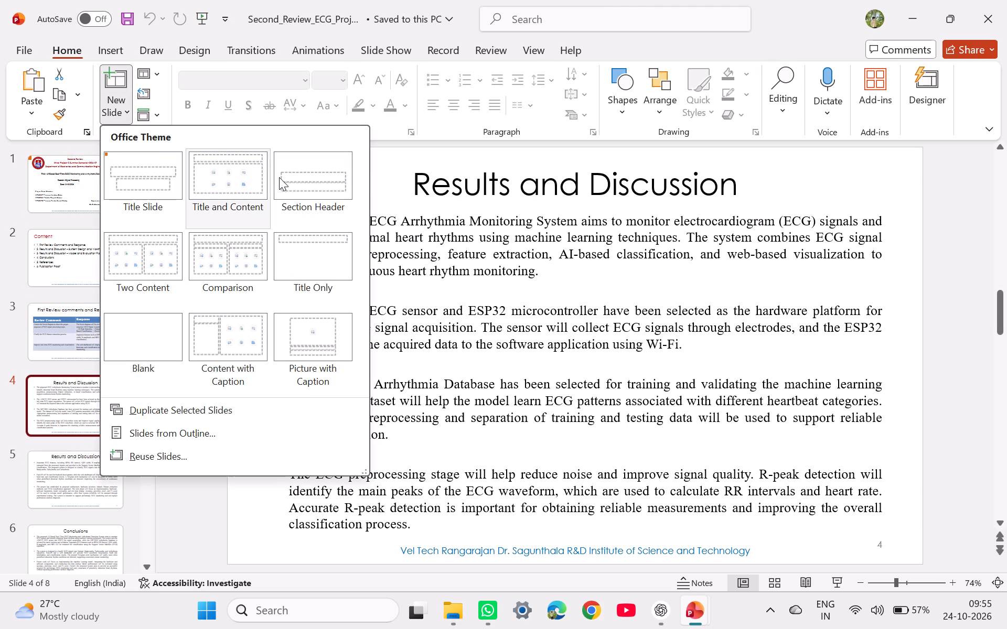
{"action": "left_click", "coordinate": [314, 250]}
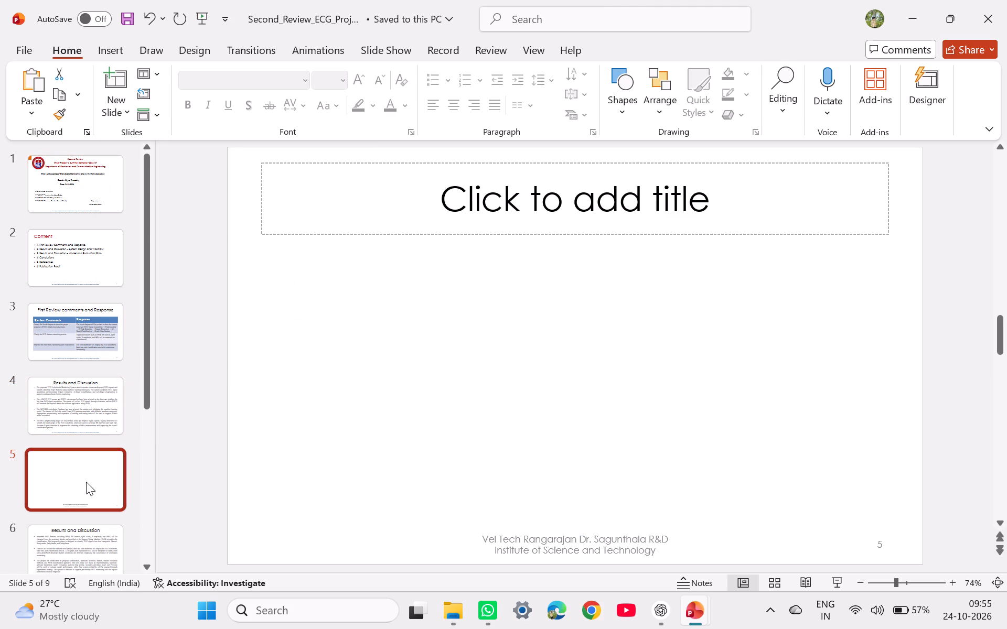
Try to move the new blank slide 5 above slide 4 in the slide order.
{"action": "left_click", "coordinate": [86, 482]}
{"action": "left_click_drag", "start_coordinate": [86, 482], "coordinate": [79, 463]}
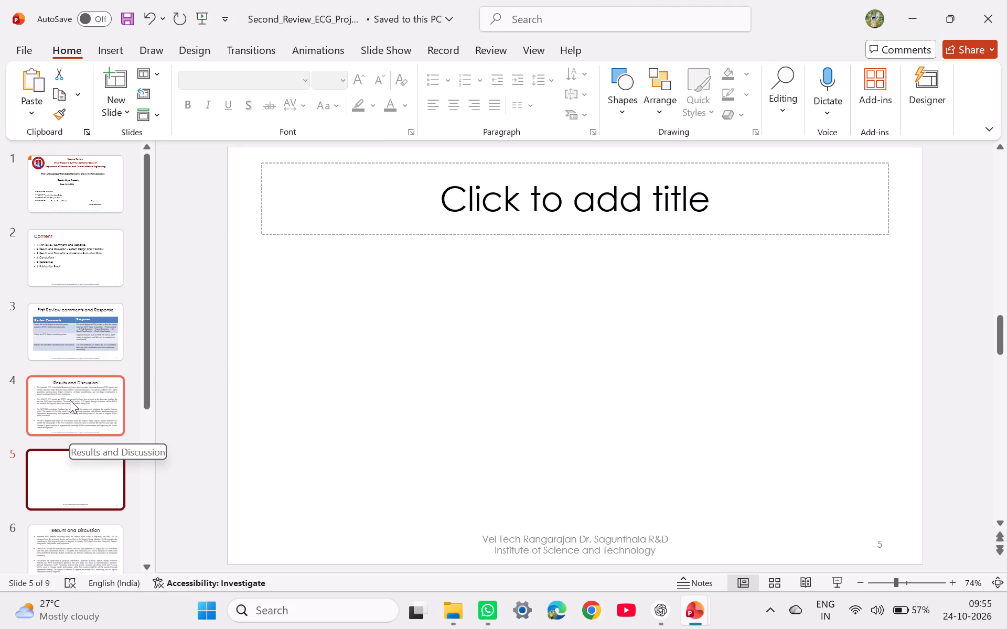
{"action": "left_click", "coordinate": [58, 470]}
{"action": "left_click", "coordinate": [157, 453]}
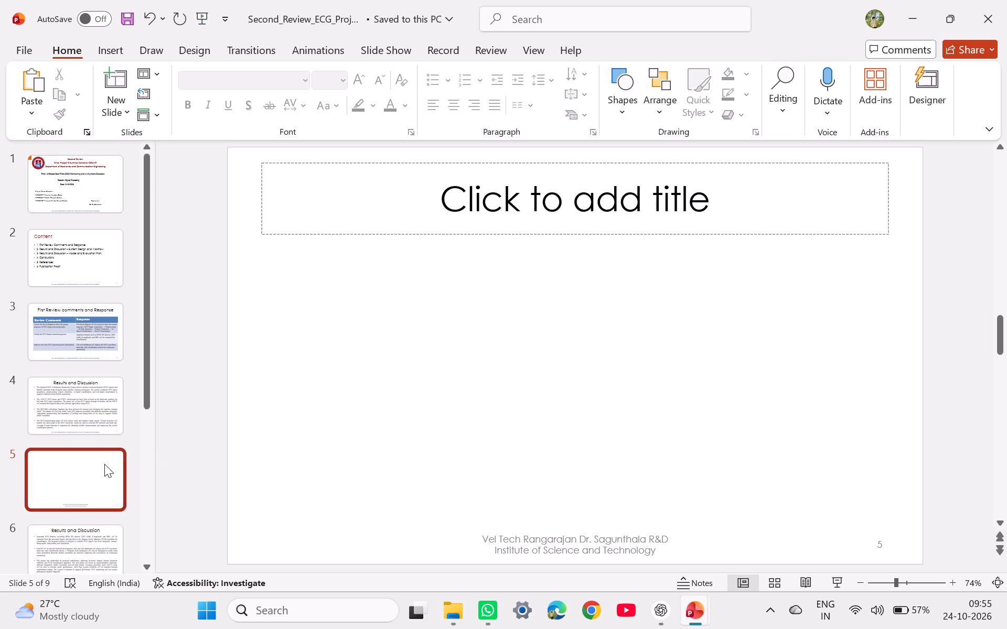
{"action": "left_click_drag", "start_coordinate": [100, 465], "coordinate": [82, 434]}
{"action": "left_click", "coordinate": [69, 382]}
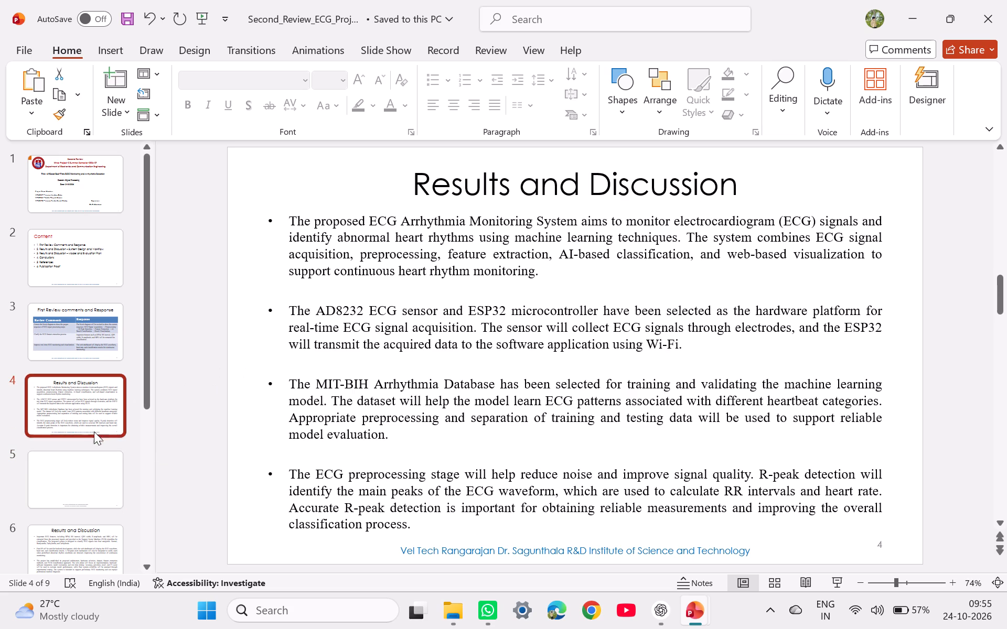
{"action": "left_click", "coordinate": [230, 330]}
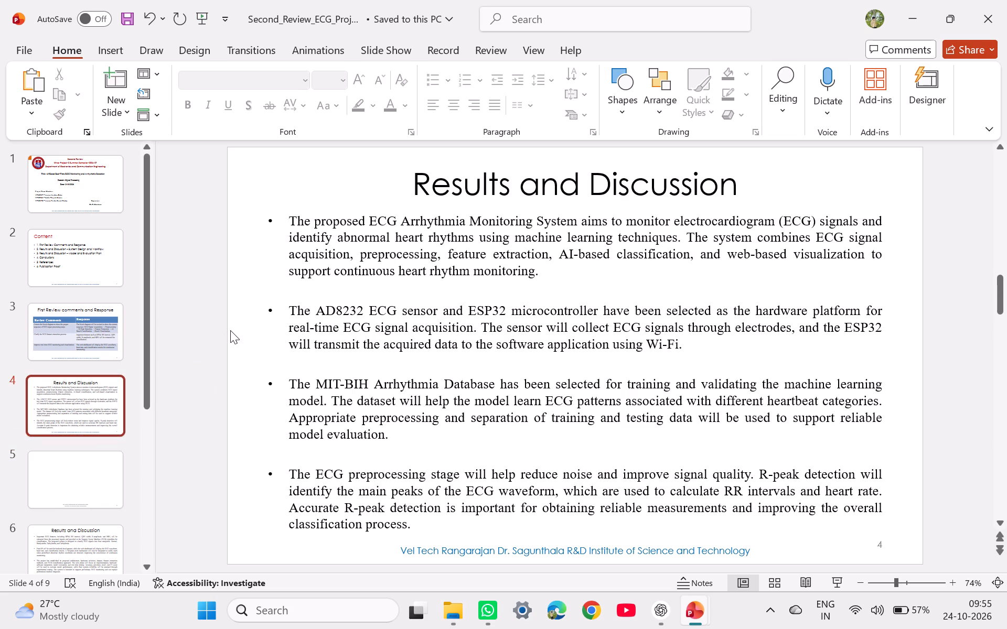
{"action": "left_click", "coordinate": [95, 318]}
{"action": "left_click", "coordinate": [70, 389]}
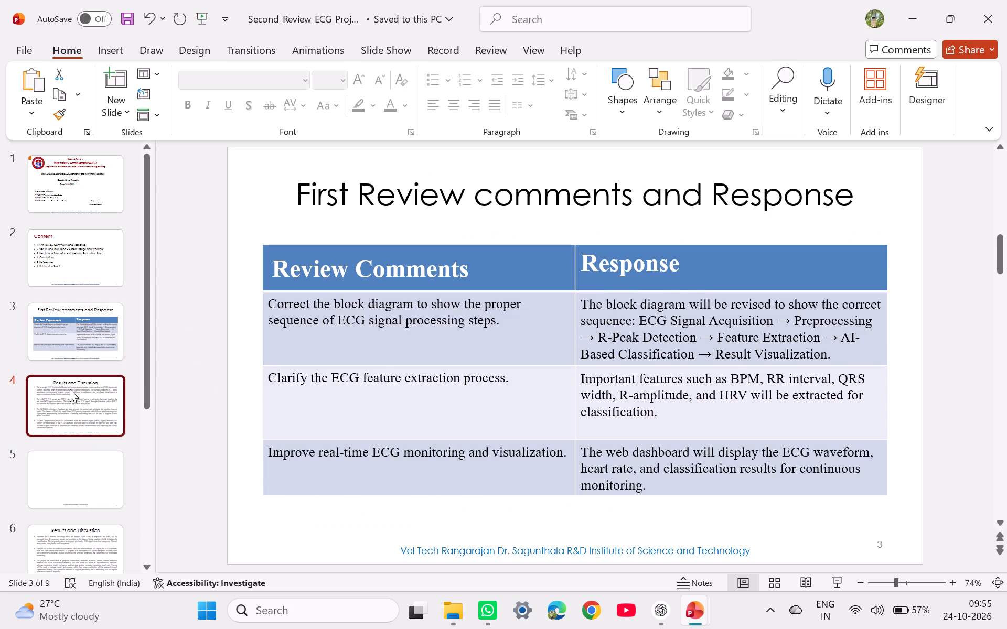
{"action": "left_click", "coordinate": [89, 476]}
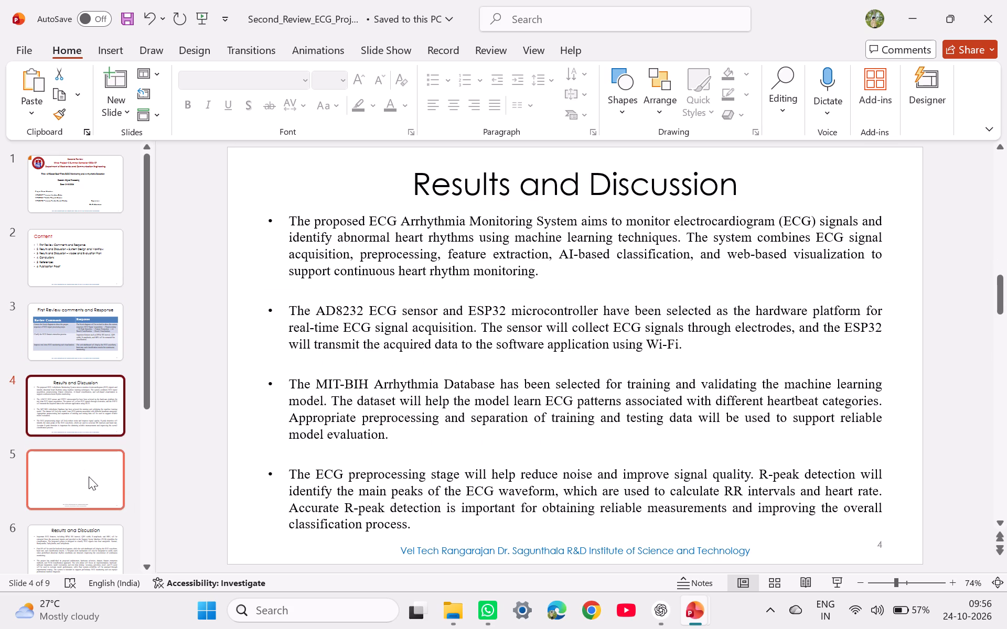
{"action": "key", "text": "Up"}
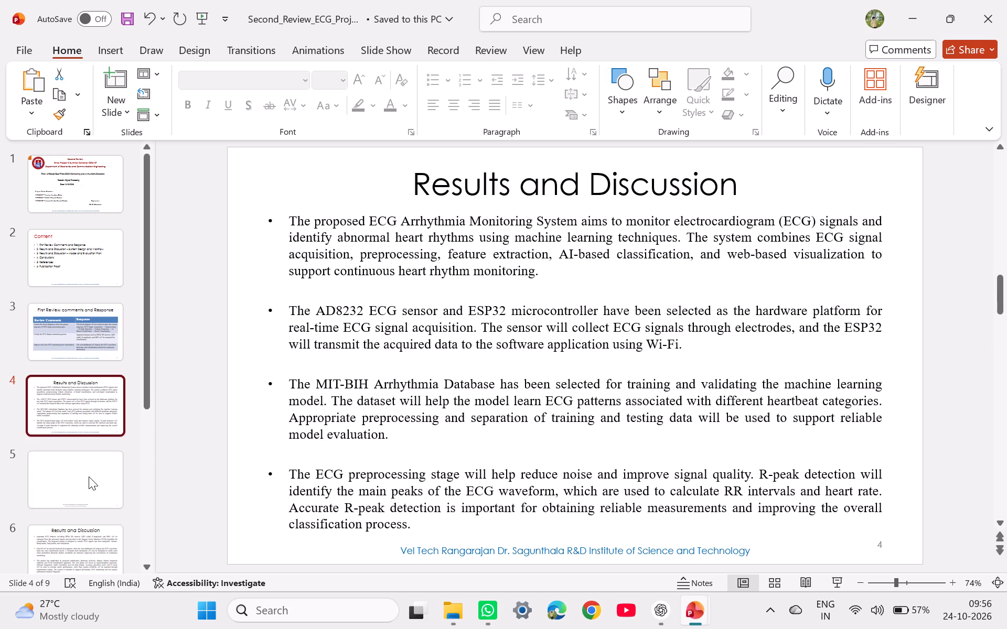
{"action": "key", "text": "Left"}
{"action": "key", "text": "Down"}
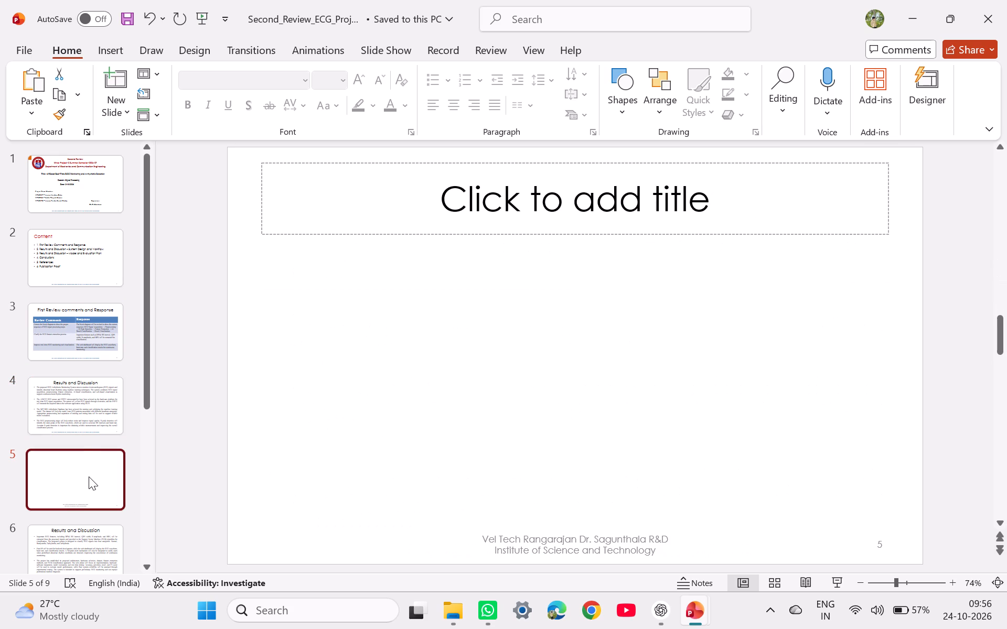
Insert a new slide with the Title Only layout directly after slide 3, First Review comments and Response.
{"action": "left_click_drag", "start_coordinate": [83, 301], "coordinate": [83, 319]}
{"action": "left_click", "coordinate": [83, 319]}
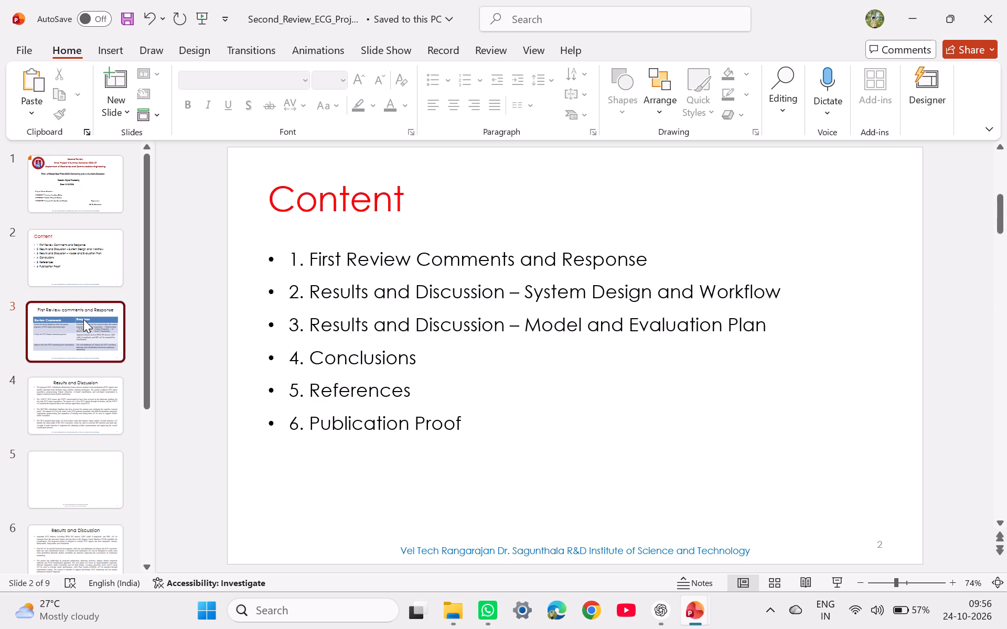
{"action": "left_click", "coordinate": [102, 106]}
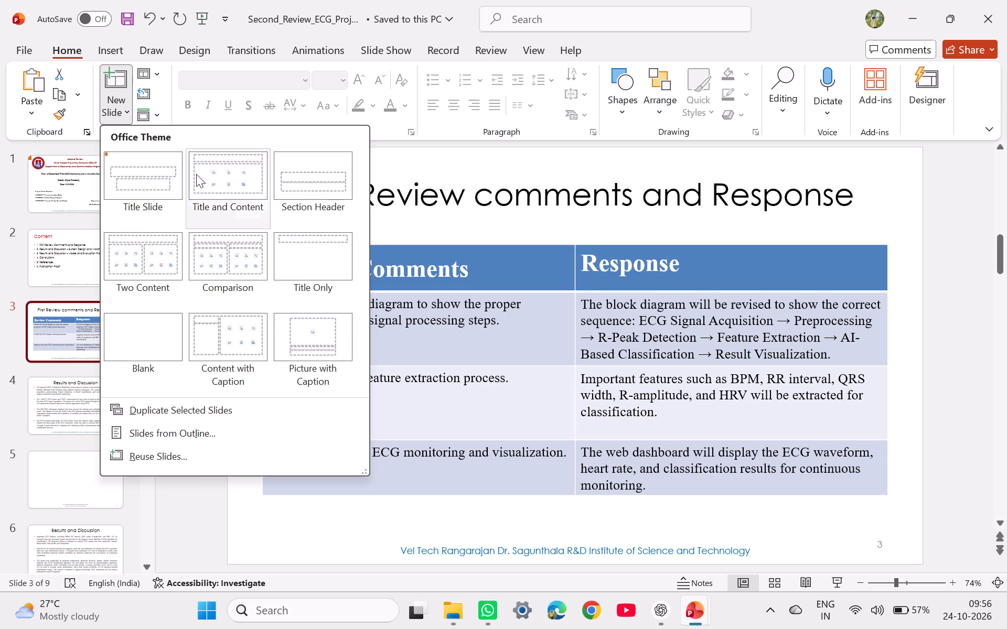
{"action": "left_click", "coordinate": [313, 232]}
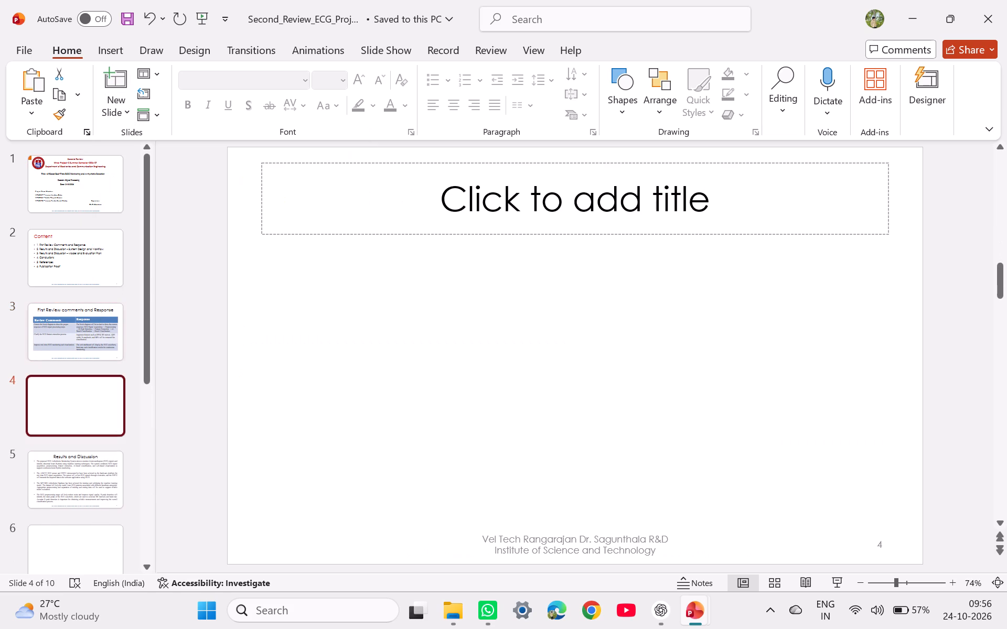
Delete the other blank Title Only slide, located between the two Results and Discussion slides.
{"action": "left_click", "coordinate": [59, 566]}
{"action": "key", "text": "Delete"}
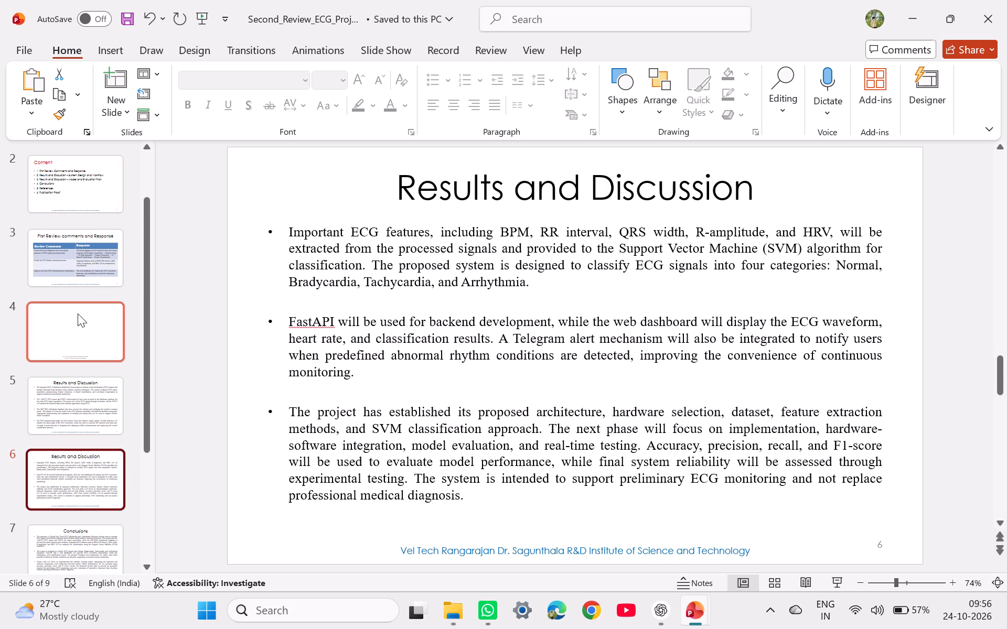
Copy the title text "Results and Discussion" from slide 5.
{"action": "left_click", "coordinate": [78, 313]}
{"action": "left_click", "coordinate": [105, 422]}
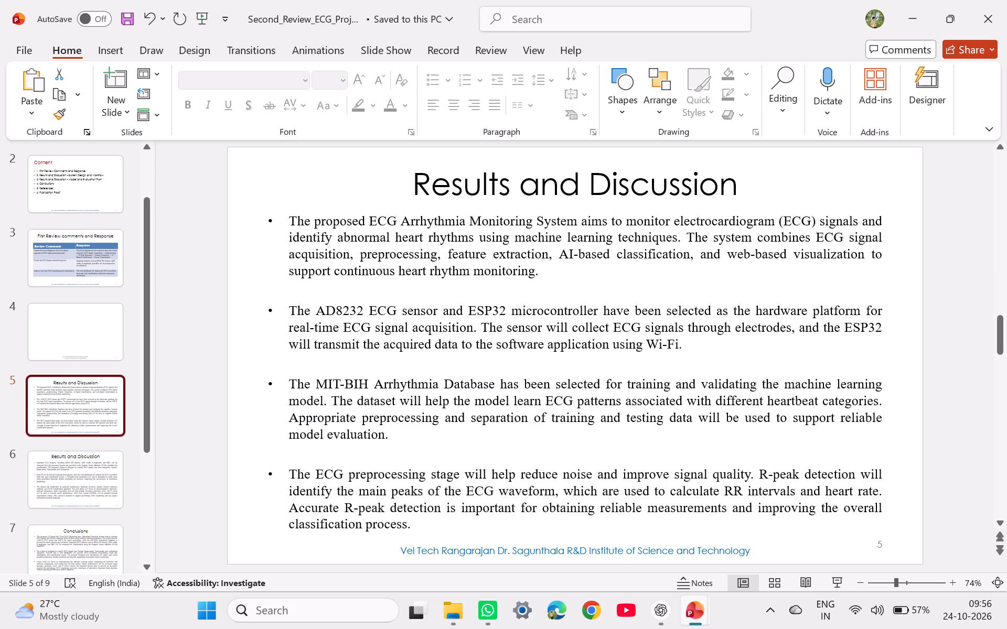
{"action": "left_click", "coordinate": [479, 197]}
{"action": "key", "text": "ctrl+a"}
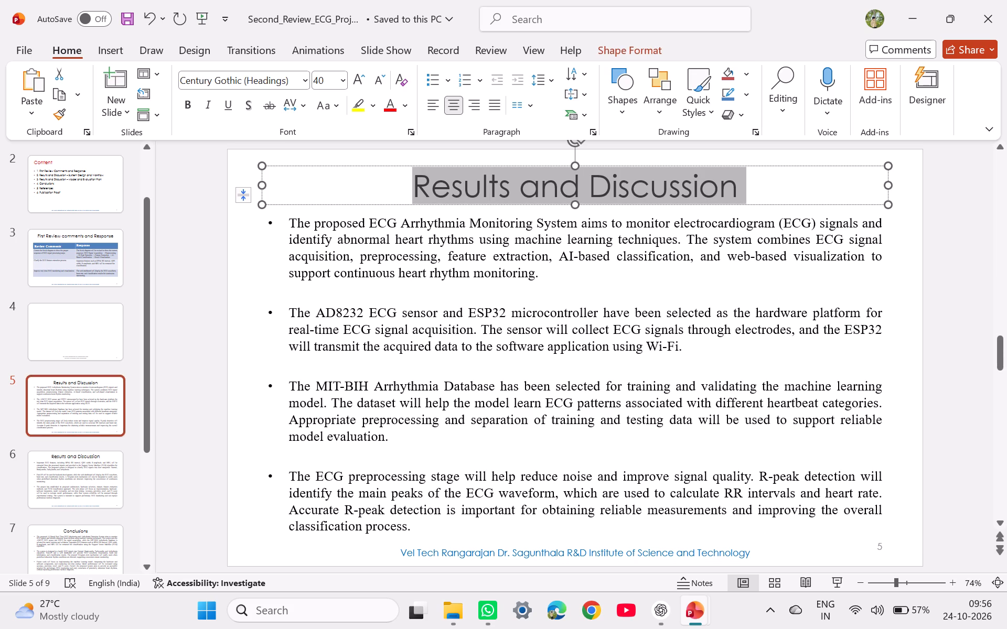
{"action": "key", "text": "ctrl+c"}
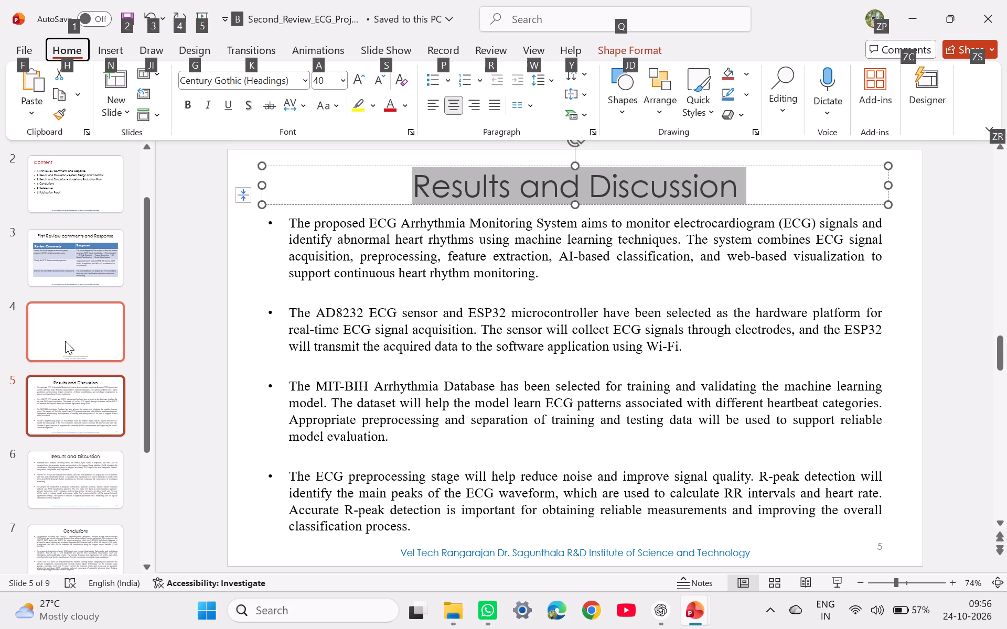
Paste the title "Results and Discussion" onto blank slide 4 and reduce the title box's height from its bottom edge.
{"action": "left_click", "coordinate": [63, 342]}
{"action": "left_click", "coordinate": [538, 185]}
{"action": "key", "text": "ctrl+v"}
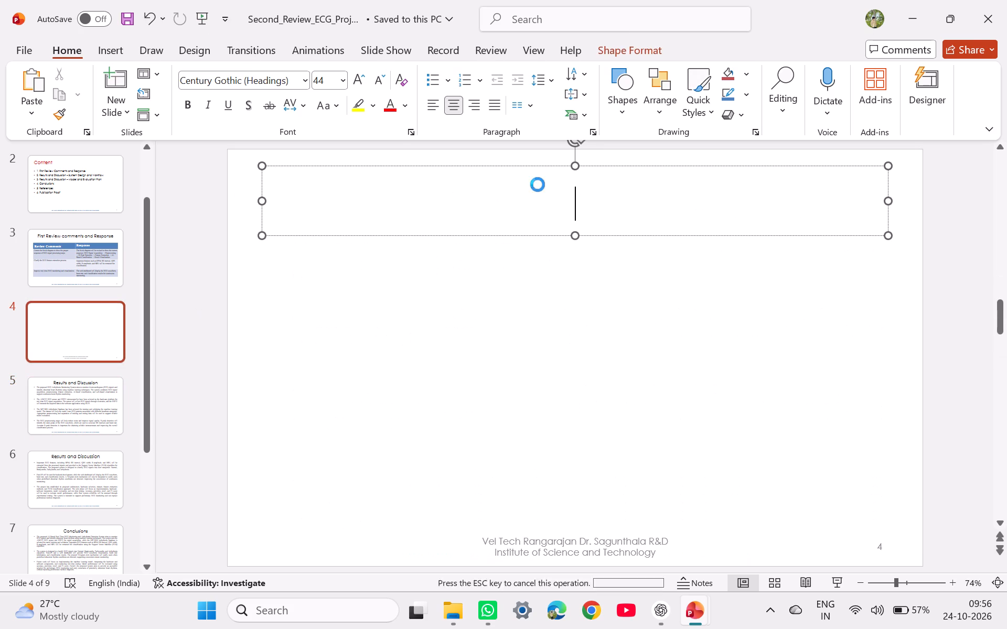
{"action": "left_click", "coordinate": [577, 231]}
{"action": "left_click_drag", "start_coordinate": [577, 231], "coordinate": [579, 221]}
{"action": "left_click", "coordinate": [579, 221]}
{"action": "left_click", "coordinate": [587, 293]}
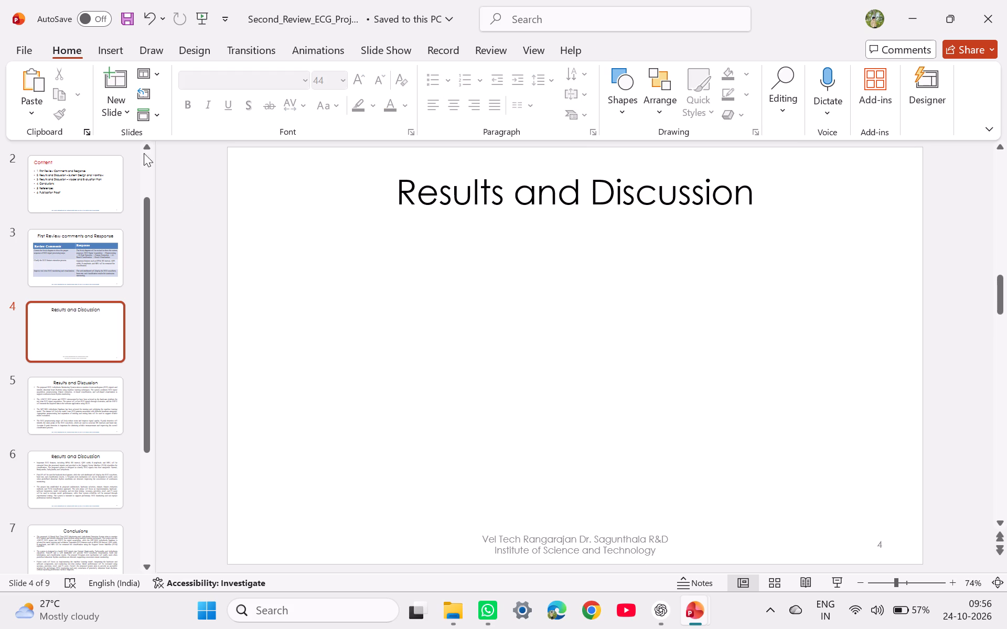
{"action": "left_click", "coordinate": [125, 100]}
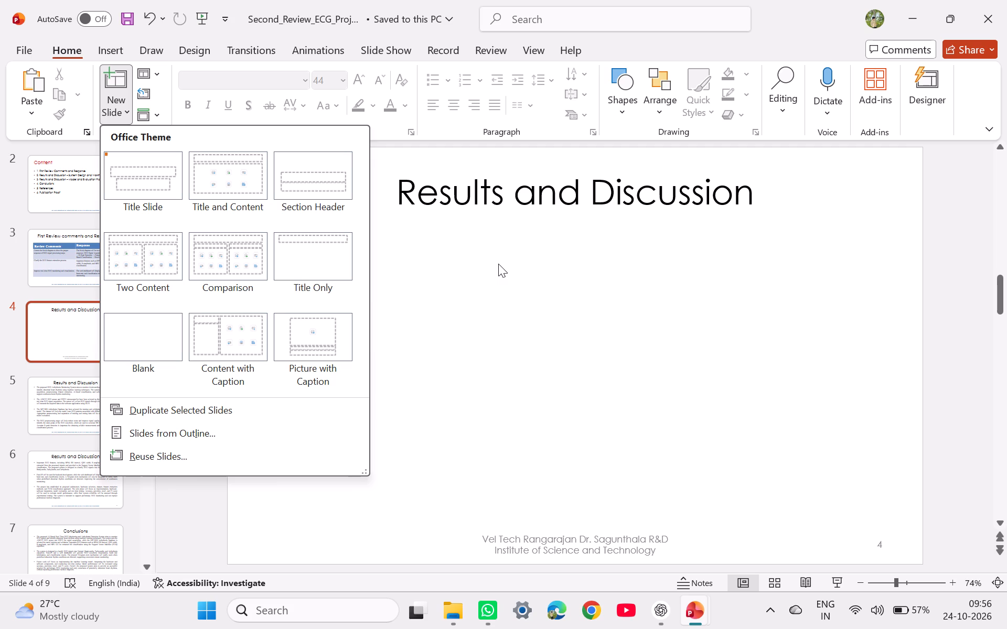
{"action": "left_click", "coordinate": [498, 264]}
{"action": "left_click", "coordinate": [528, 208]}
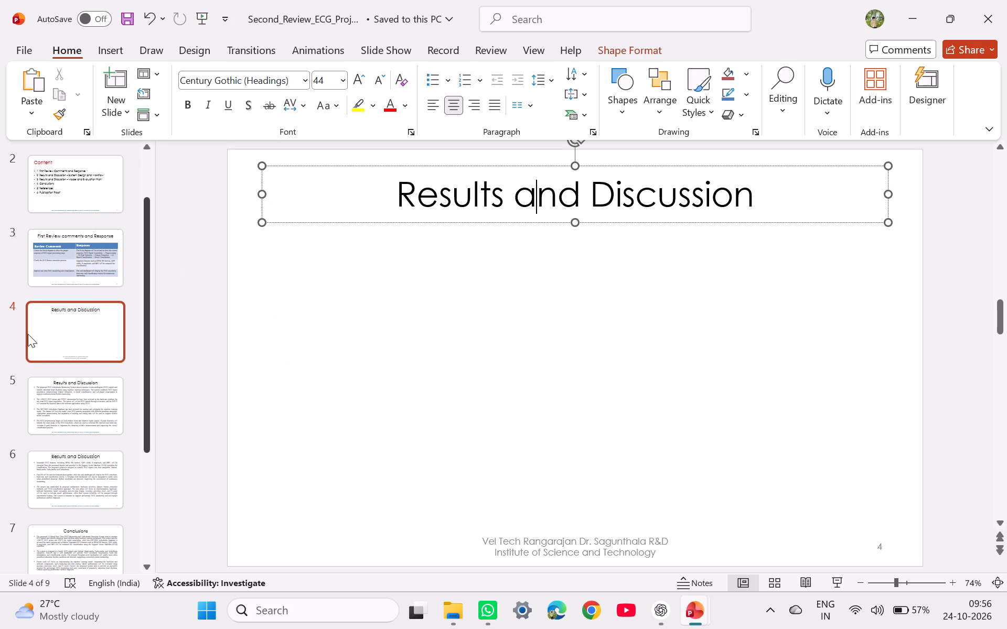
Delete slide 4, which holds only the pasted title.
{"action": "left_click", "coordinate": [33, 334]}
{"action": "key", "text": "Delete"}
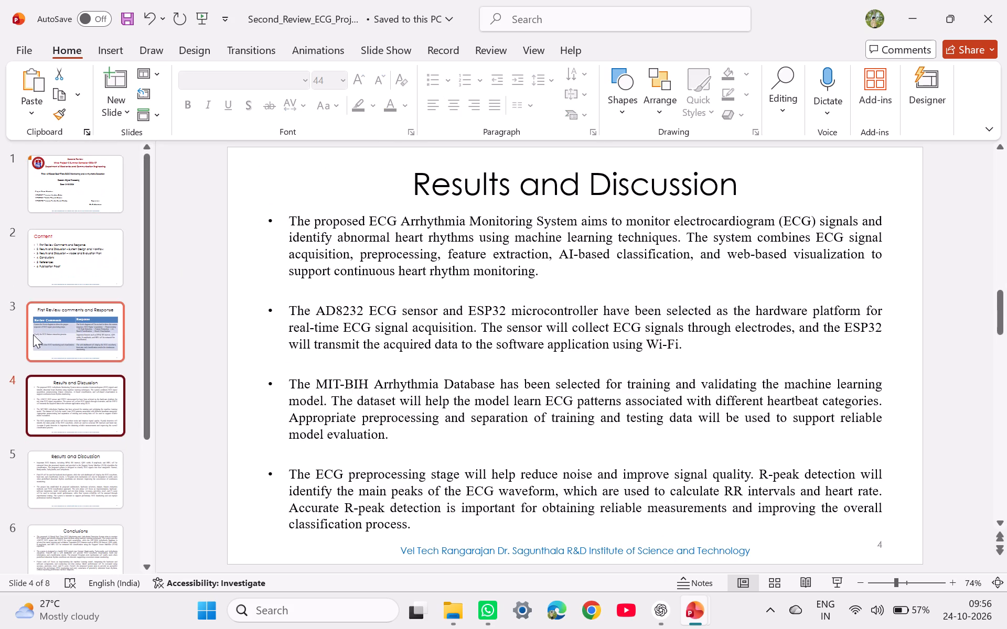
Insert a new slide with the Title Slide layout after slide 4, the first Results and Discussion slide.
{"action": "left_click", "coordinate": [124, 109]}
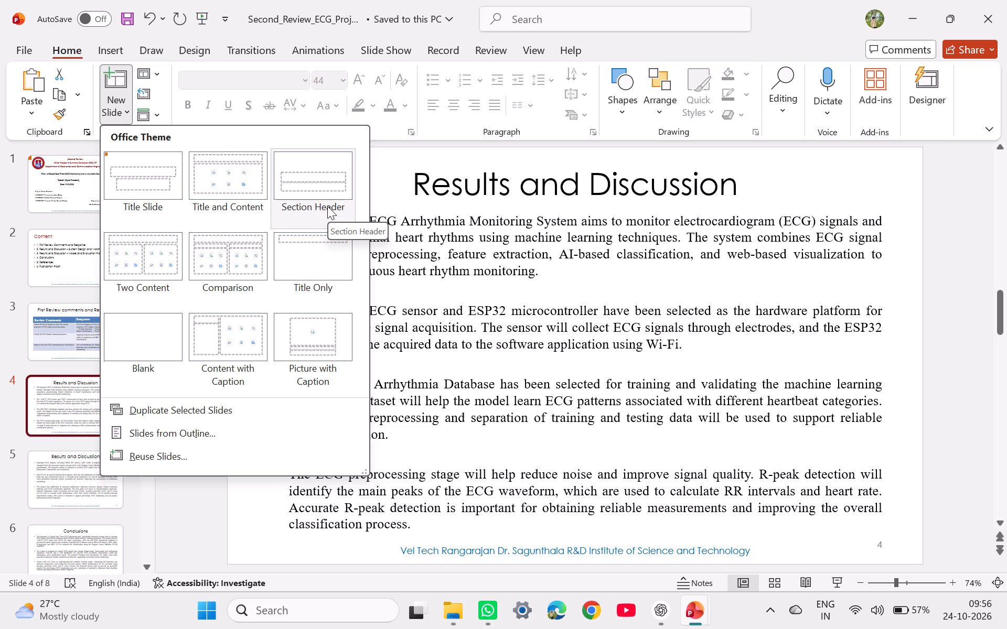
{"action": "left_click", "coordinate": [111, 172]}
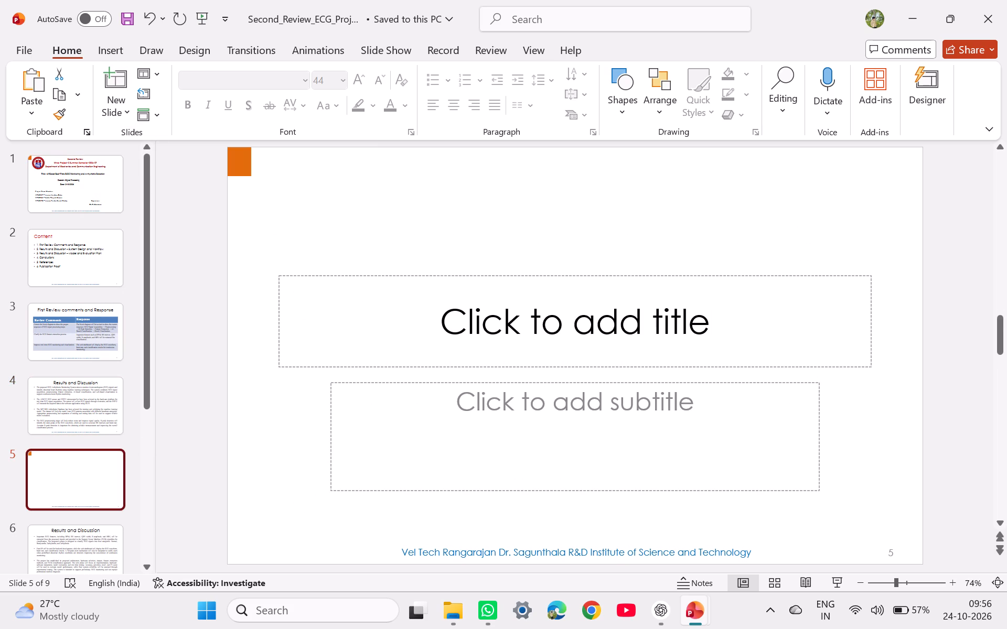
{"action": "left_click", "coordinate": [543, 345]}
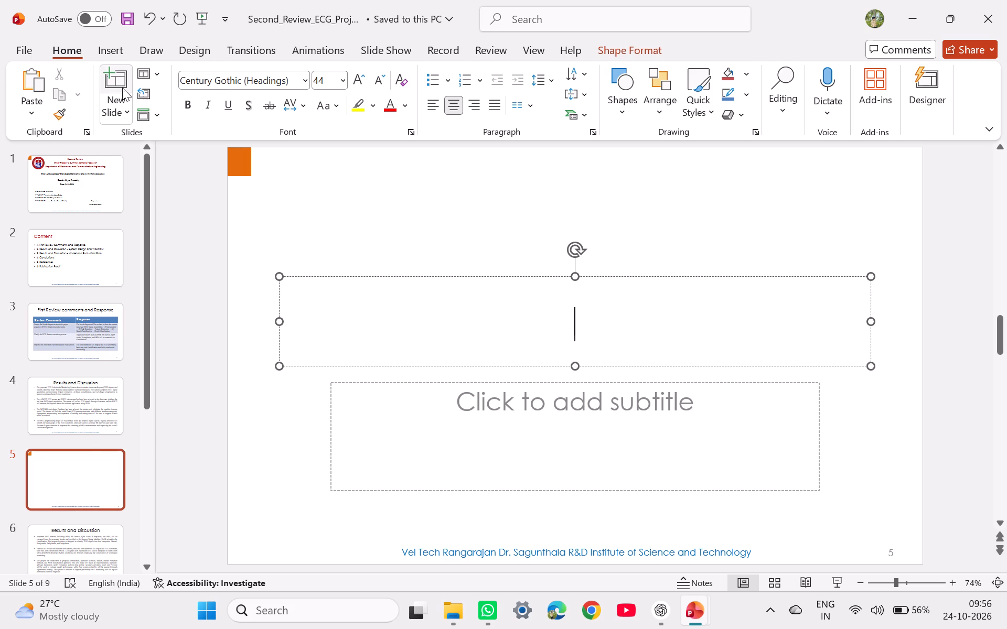
Insert a new slide with the Title and Content layout after the blank title slide.
{"action": "left_click", "coordinate": [120, 112]}
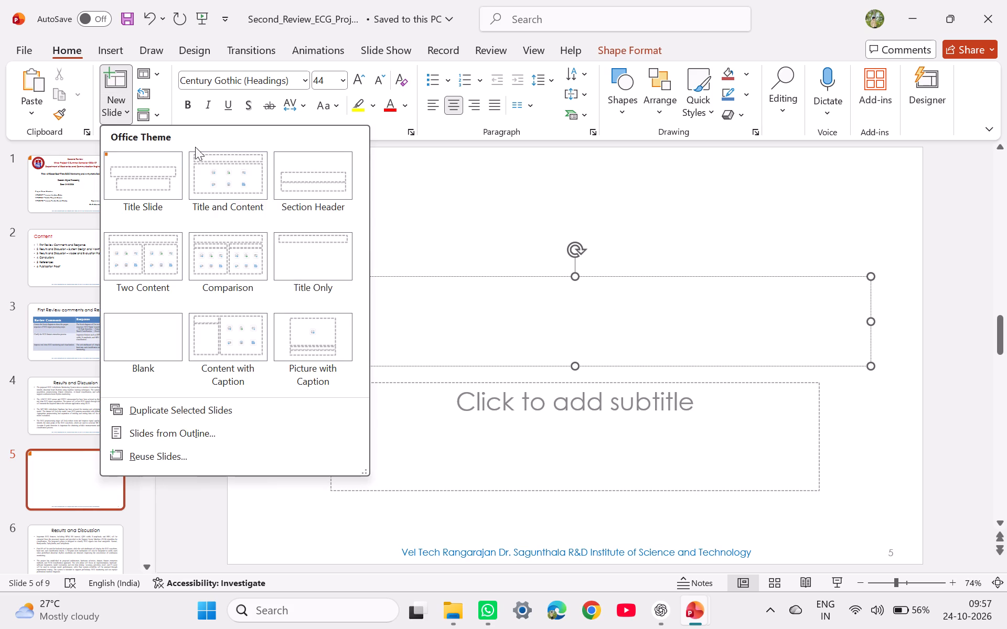
{"action": "left_click", "coordinate": [211, 161]}
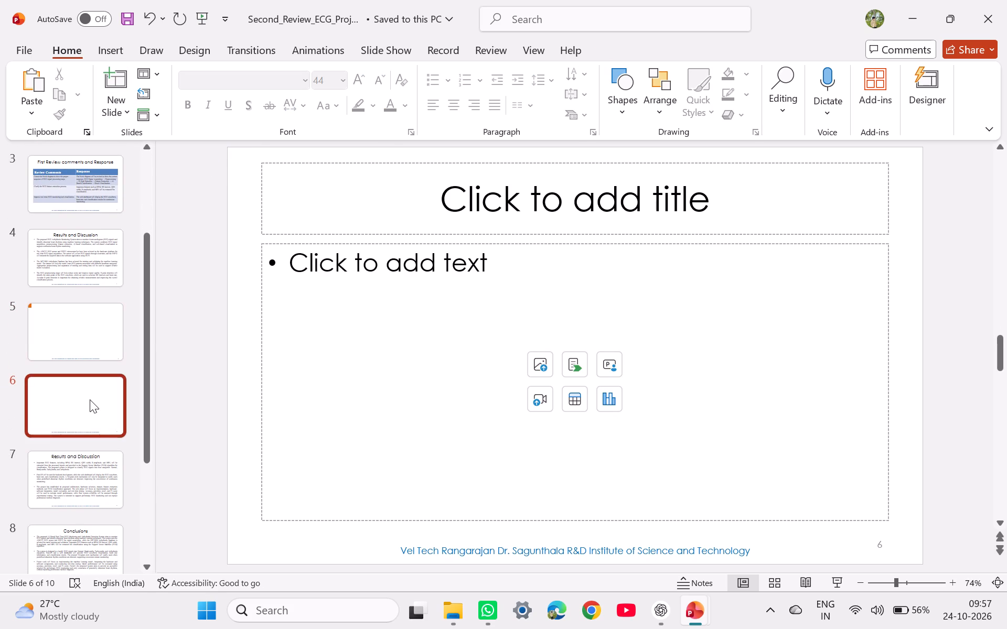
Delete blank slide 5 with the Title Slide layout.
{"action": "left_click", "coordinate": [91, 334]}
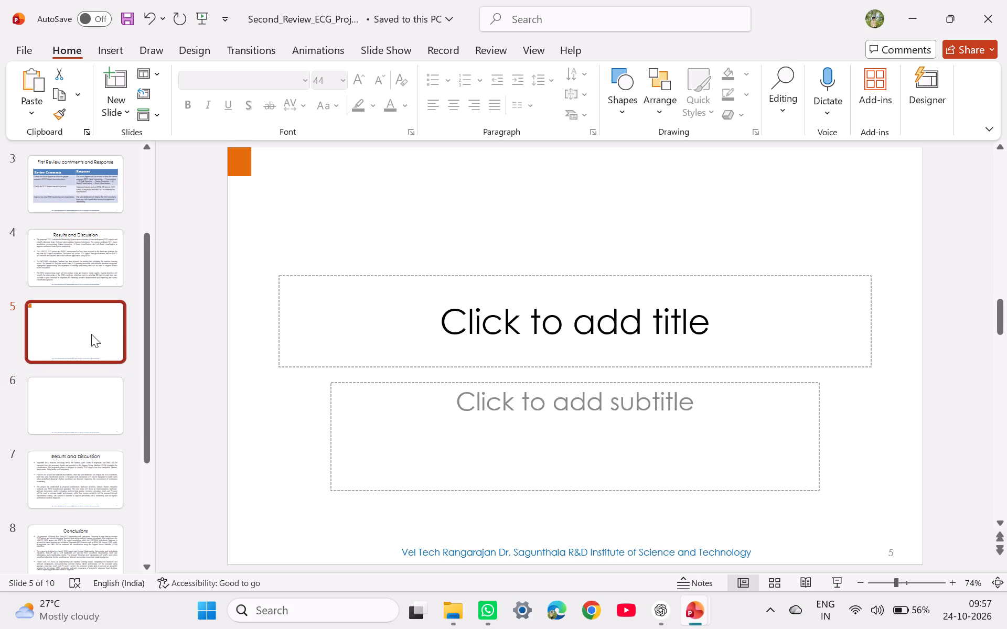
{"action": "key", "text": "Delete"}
Paste "Results and Discussion" as the title of the blank Title and Content slide 5.
{"action": "left_click", "coordinate": [85, 475]}
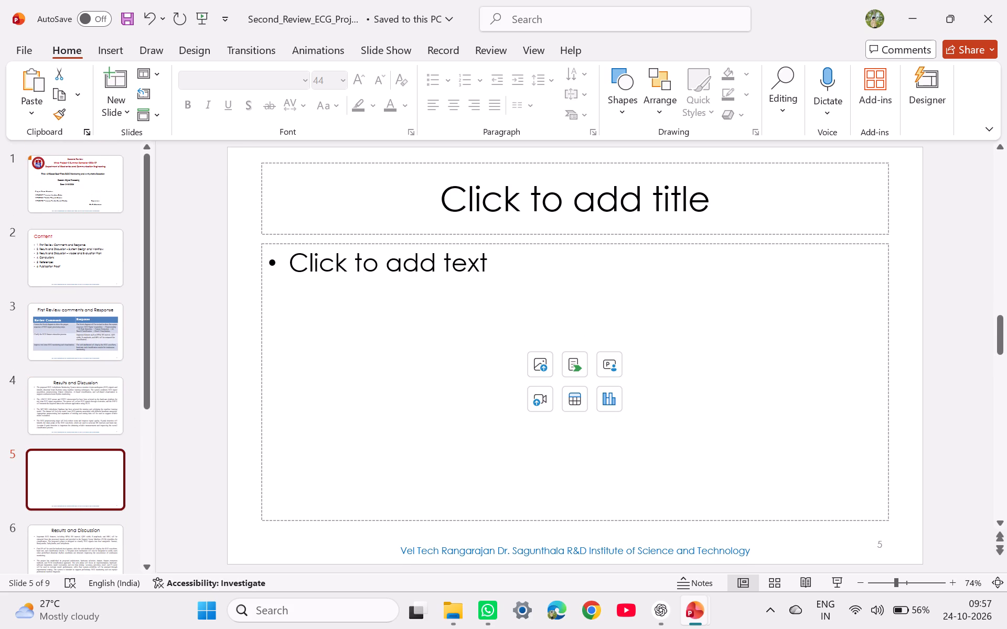
{"action": "left_click", "coordinate": [485, 214]}
{"action": "key", "text": "ctrl+v"}
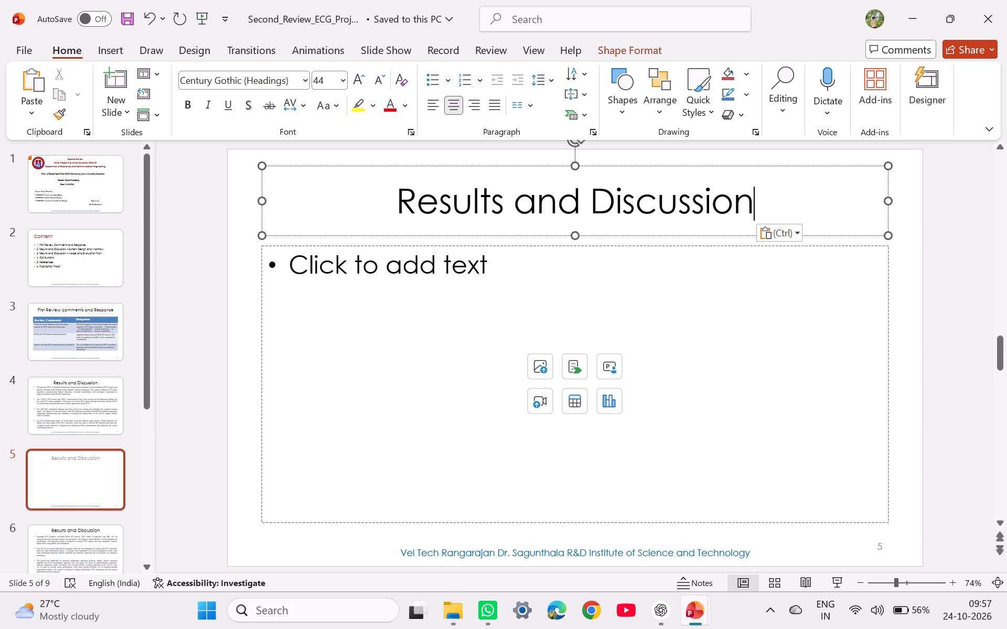
Reduce the height of slide 5's title placeholder by raising its bottom edge slightly.
{"action": "left_click", "coordinate": [579, 231]}
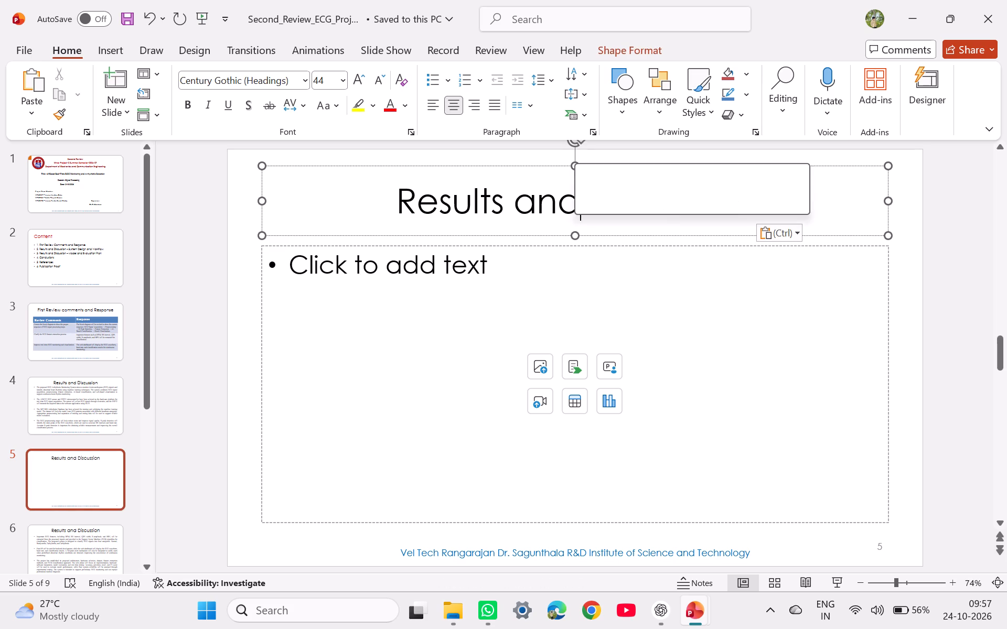
{"action": "double_click", "coordinate": [575, 227]}
{"action": "left_click", "coordinate": [575, 237]}
{"action": "left_click_drag", "start_coordinate": [575, 237], "coordinate": [575, 224]}
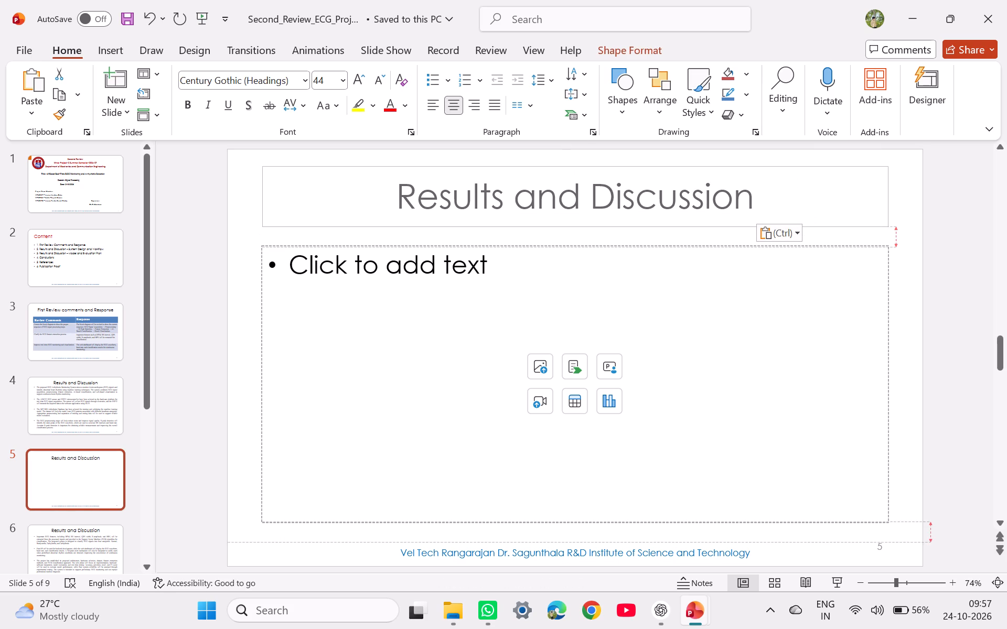
{"action": "left_click_drag", "start_coordinate": [575, 224], "coordinate": [575, 220]}
Extend slide 5's content placeholder upward so its top edge sits just below the title text.
{"action": "left_click_drag", "start_coordinate": [574, 303], "coordinate": [577, 248]}
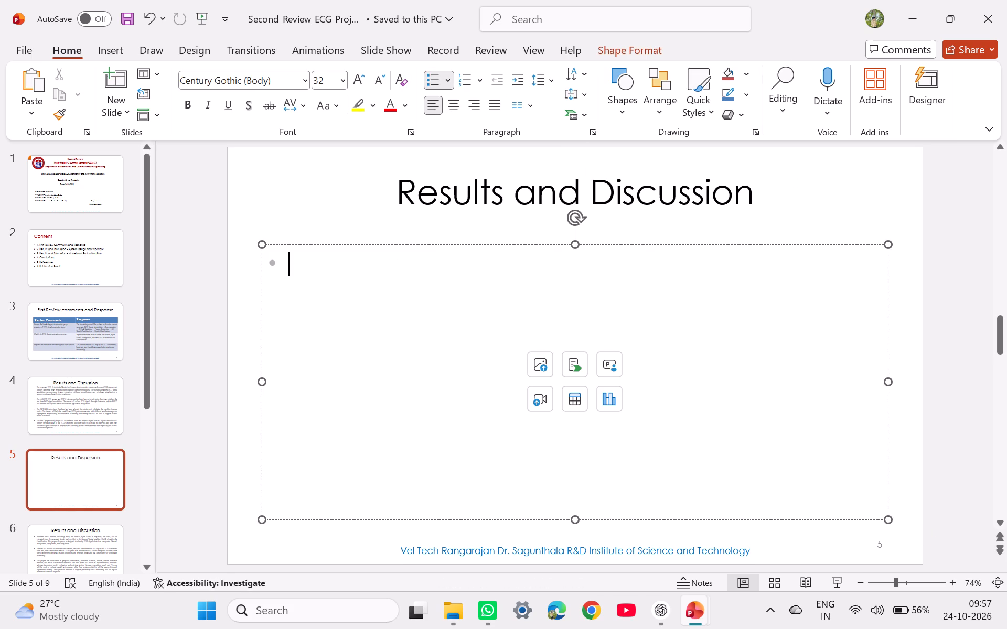
{"action": "left_click_drag", "start_coordinate": [577, 248], "coordinate": [575, 246]}
{"action": "left_click_drag", "start_coordinate": [575, 246], "coordinate": [575, 222]}
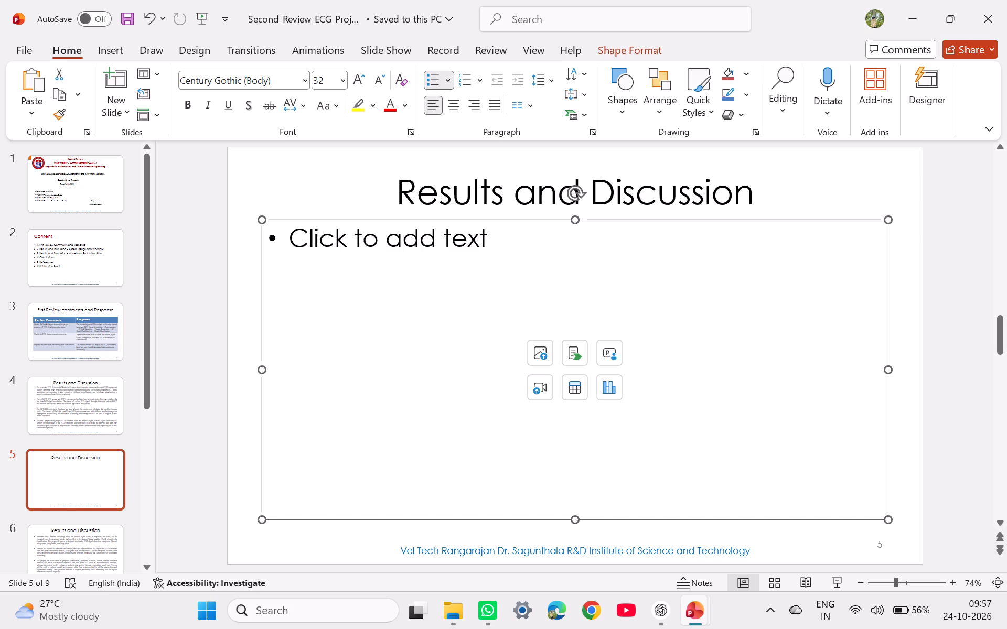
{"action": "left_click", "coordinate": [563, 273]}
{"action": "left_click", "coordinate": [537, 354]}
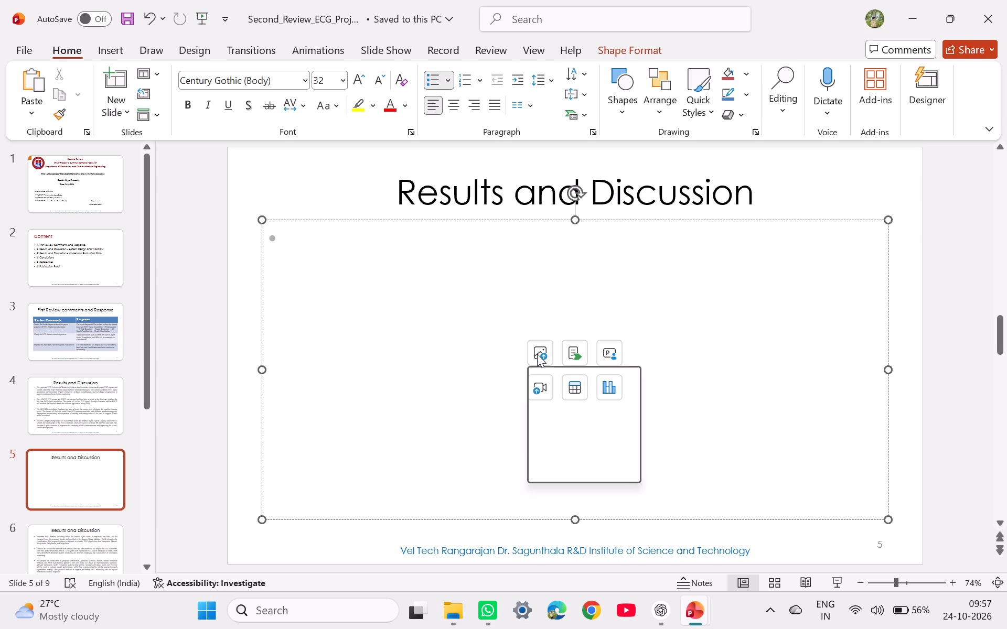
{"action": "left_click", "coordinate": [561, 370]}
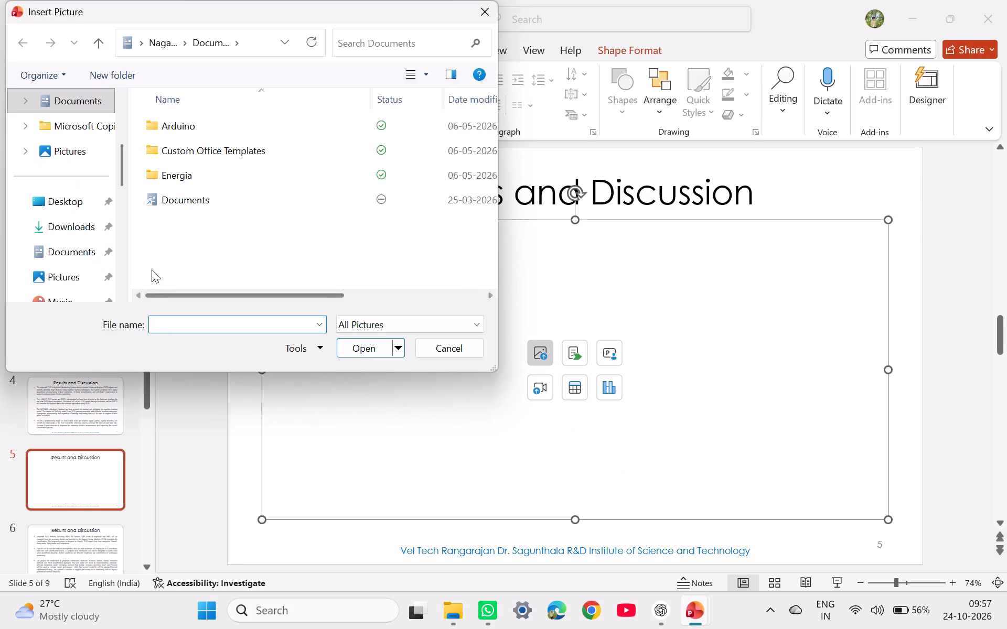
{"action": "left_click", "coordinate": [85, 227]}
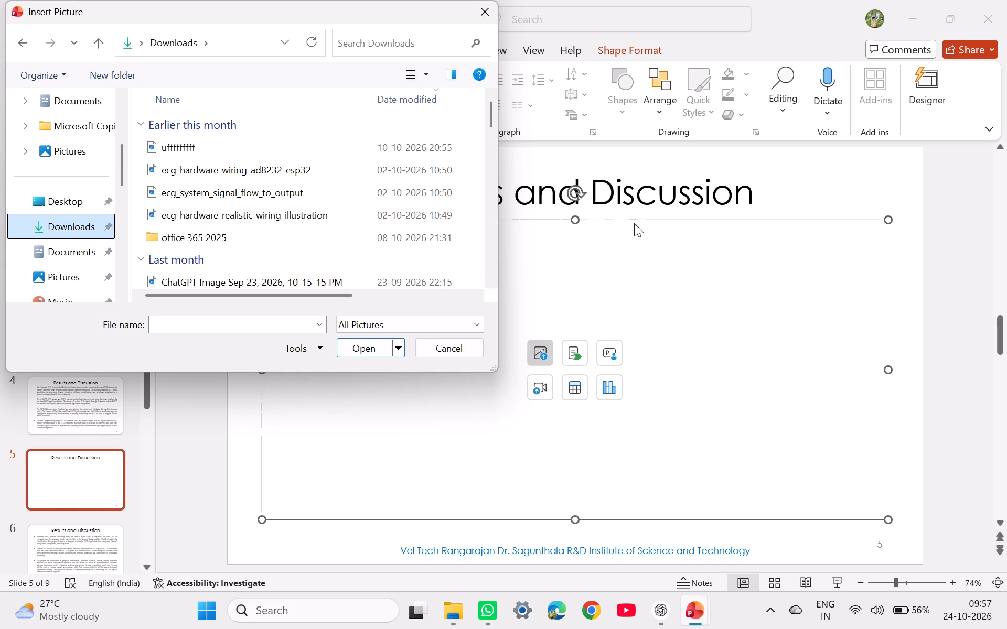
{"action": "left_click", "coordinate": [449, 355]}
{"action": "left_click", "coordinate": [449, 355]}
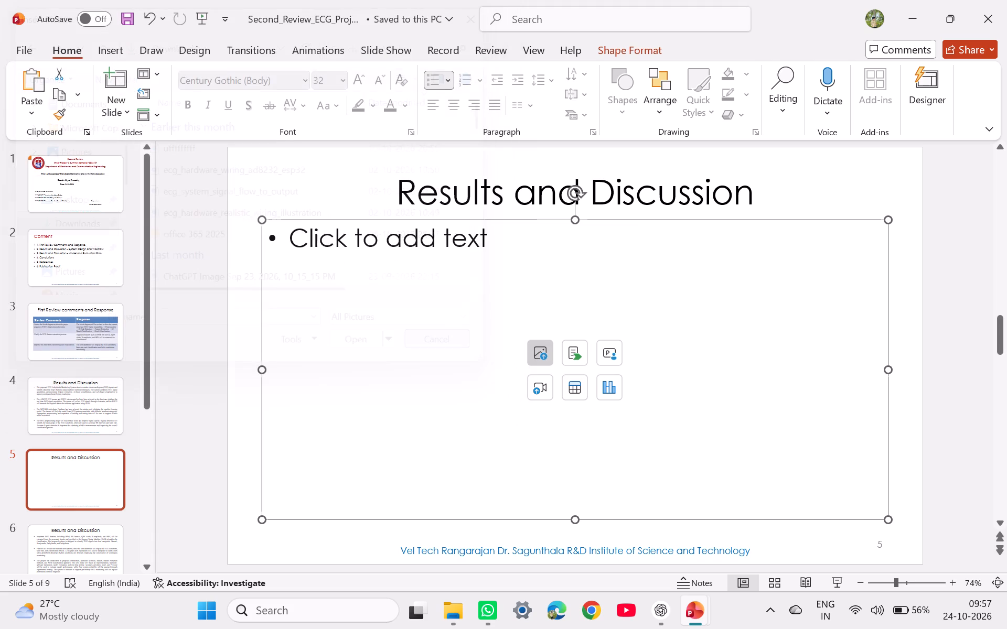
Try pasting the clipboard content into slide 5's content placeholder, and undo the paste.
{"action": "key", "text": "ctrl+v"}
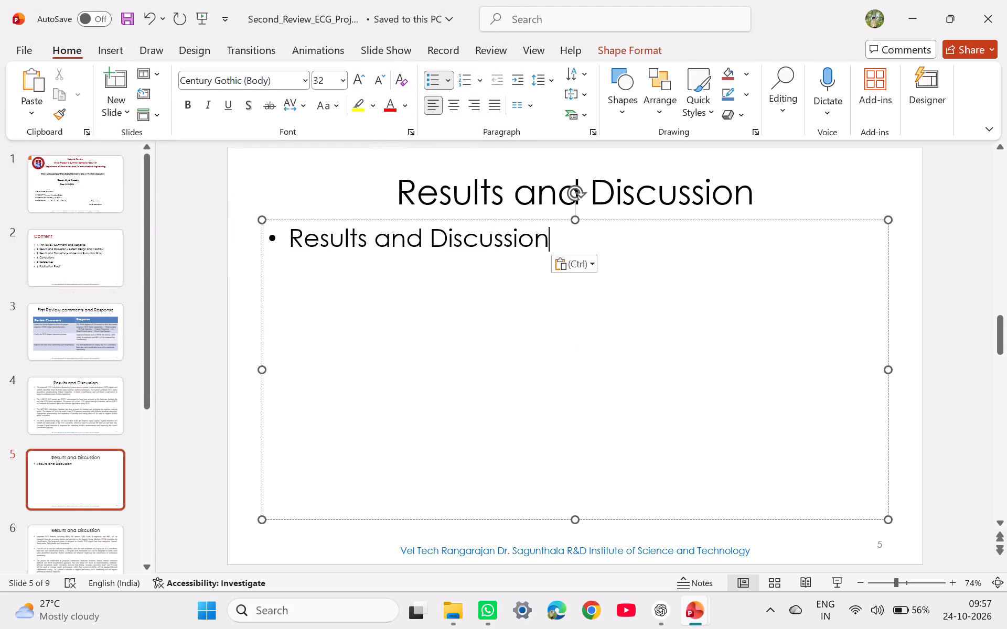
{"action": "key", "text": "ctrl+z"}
Switch from the presentation to another open window.
{"action": "key", "text": "alt+Tab"}
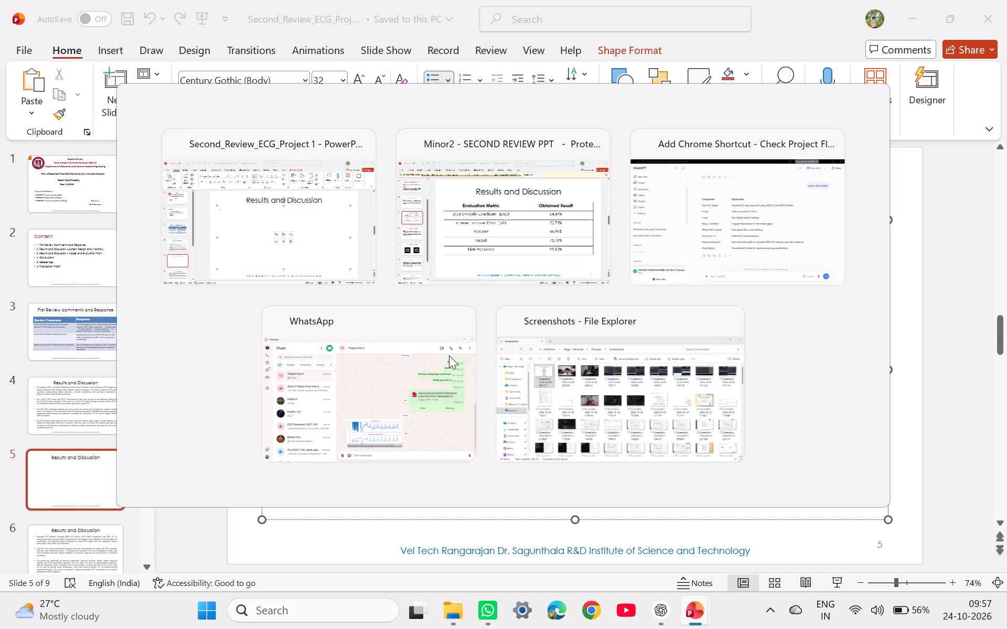
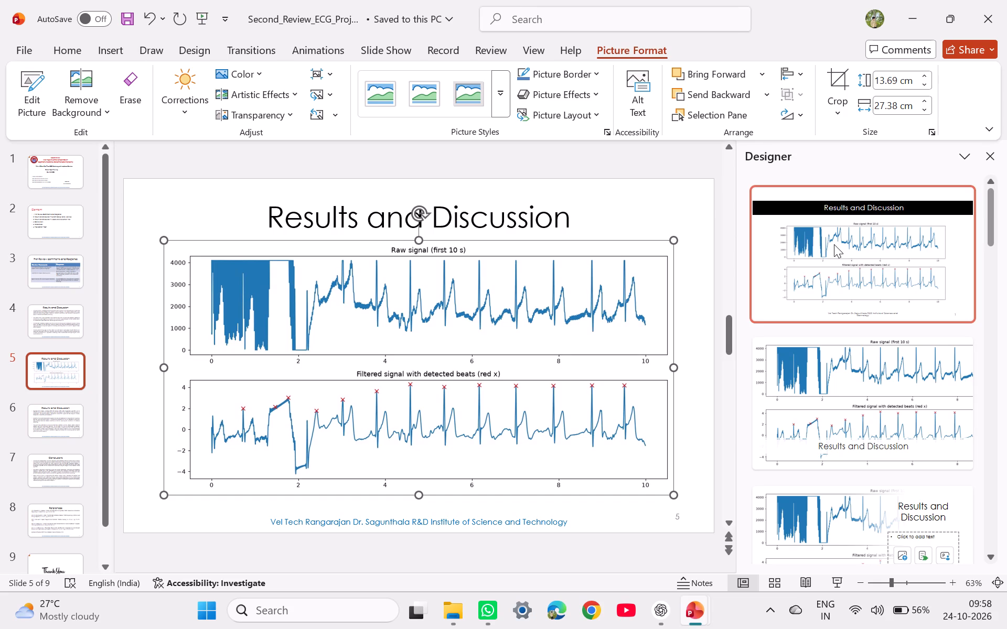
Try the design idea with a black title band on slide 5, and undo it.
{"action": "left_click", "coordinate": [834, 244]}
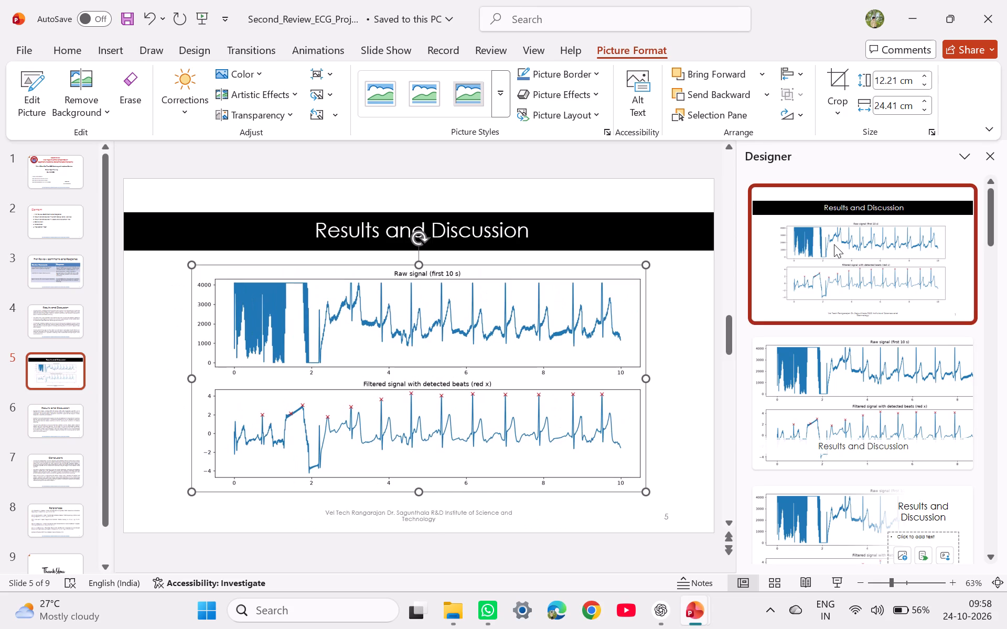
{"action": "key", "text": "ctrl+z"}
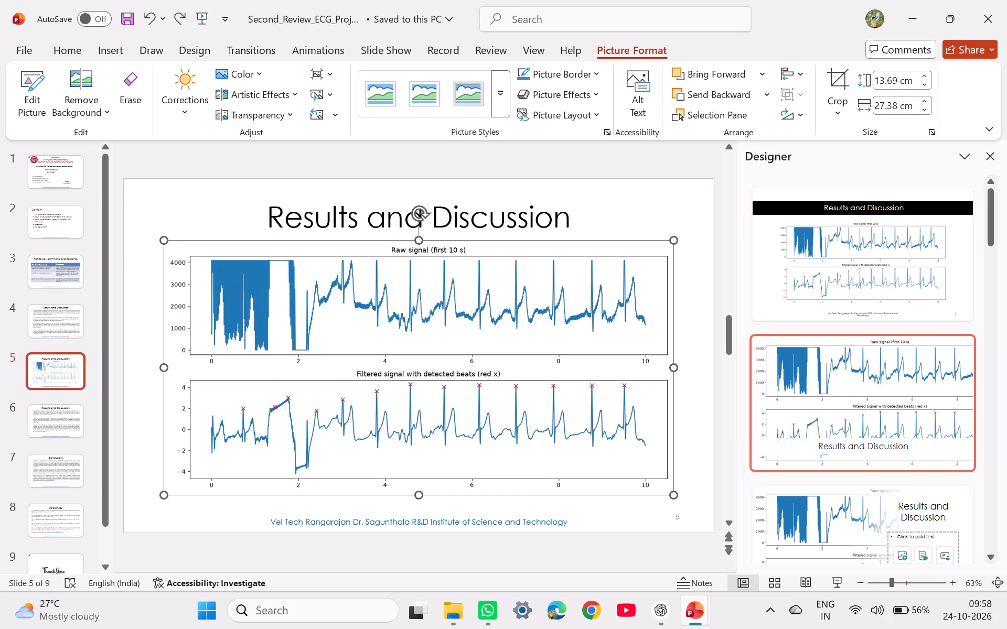
Shrink slide 5's ECG signal picture slightly from its lower corner to about 13.35 cm high and 26.69 cm wide.
{"action": "left_click", "coordinate": [674, 497]}
{"action": "left_click_drag", "start_coordinate": [674, 497], "coordinate": [655, 487]}
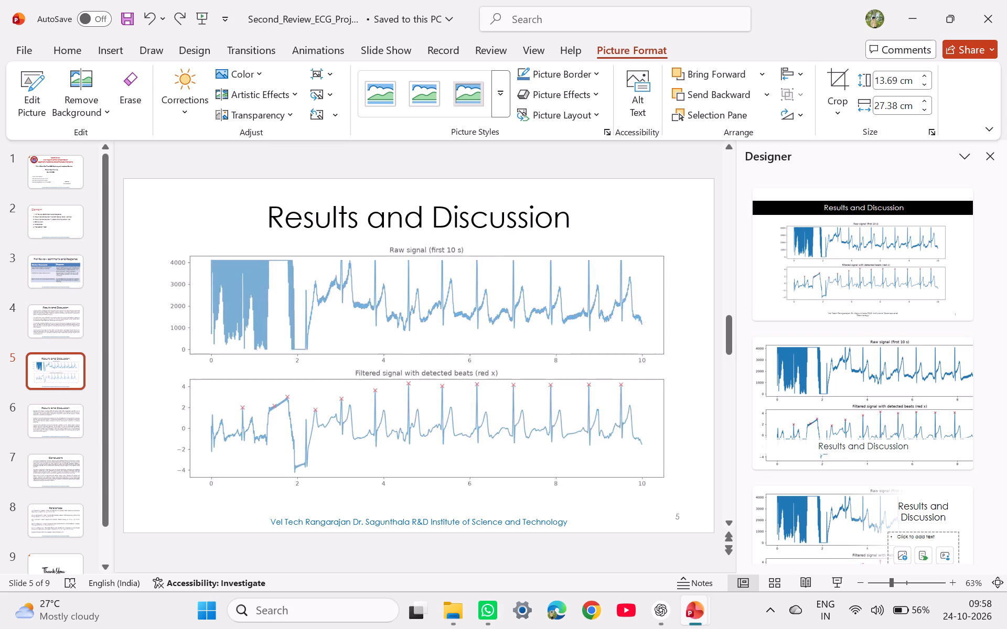
{"action": "left_click_drag", "start_coordinate": [655, 487], "coordinate": [460, 396]}
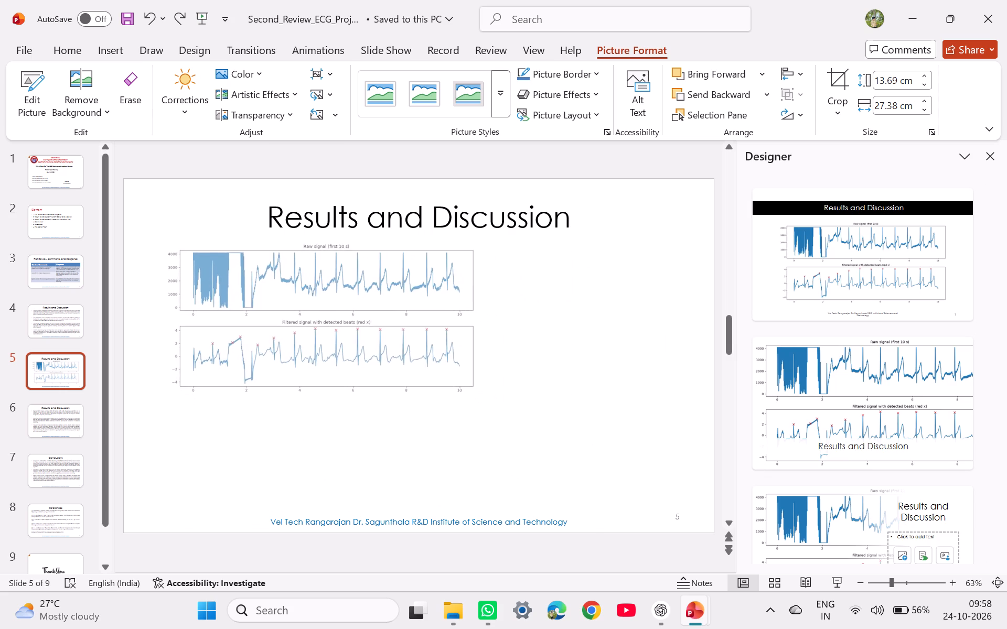
{"action": "left_click_drag", "start_coordinate": [460, 396], "coordinate": [663, 476]}
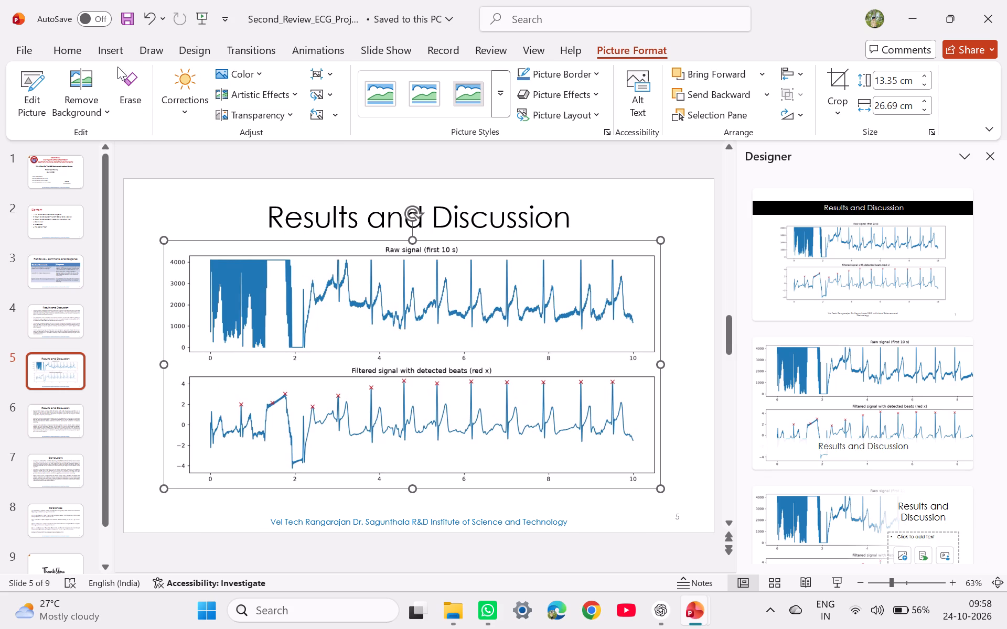
Add a new slide with the Two Content layout after slide 5.
{"action": "left_click", "coordinate": [79, 55]}
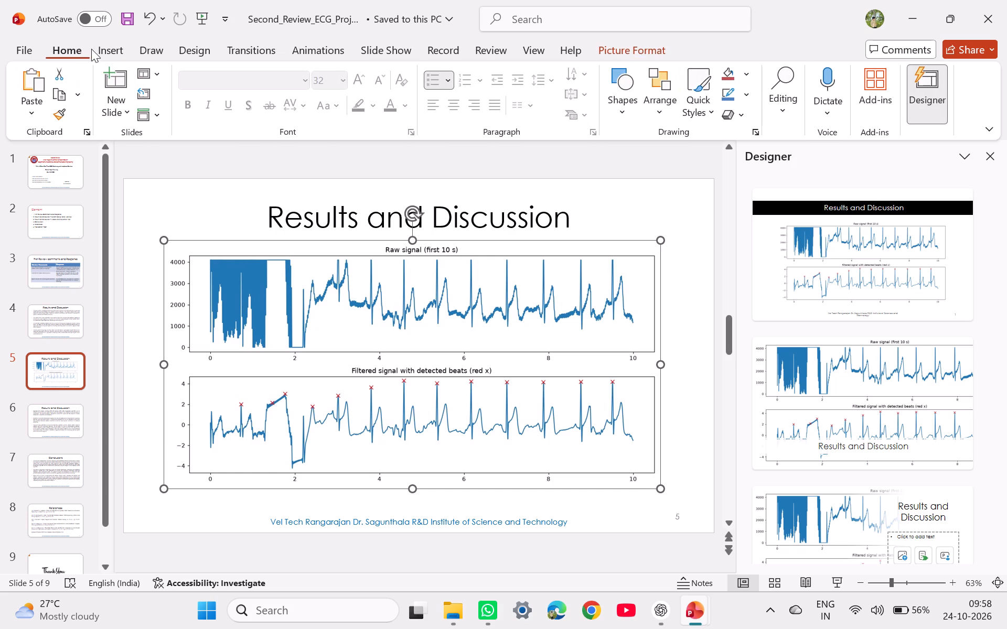
{"action": "left_click", "coordinate": [121, 114]}
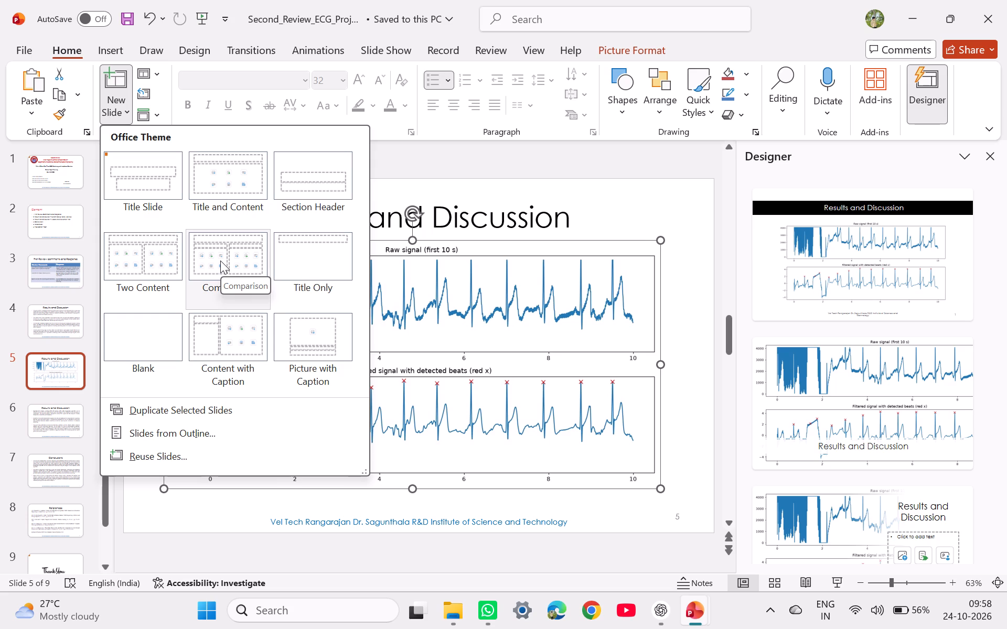
{"action": "left_click", "coordinate": [159, 258]}
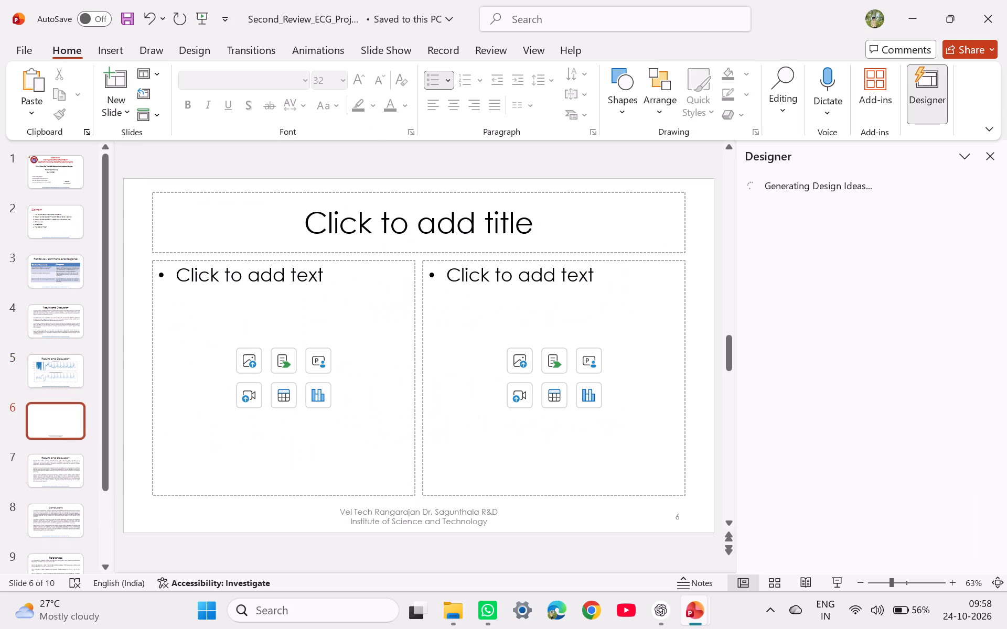
Copy the title text "Results and Discussion" from slide 5 into the title placeholder of the new slide 6.
{"action": "left_click", "coordinate": [63, 364]}
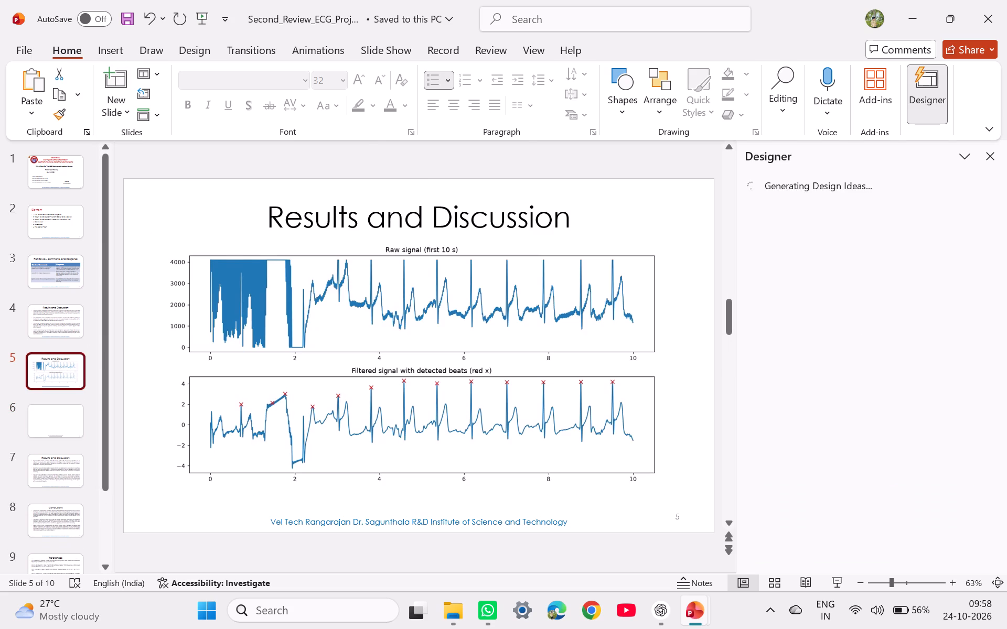
{"action": "left_click", "coordinate": [355, 218]}
{"action": "key", "text": "ctrl+c"}
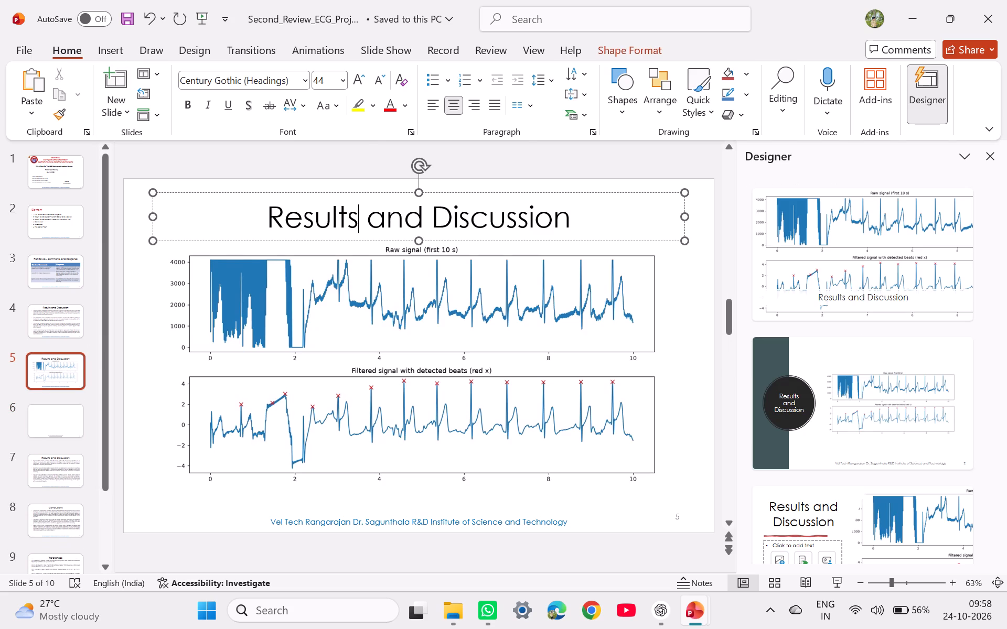
{"action": "key", "text": "ctrl+a"}
{"action": "key", "text": "ctrl+c"}
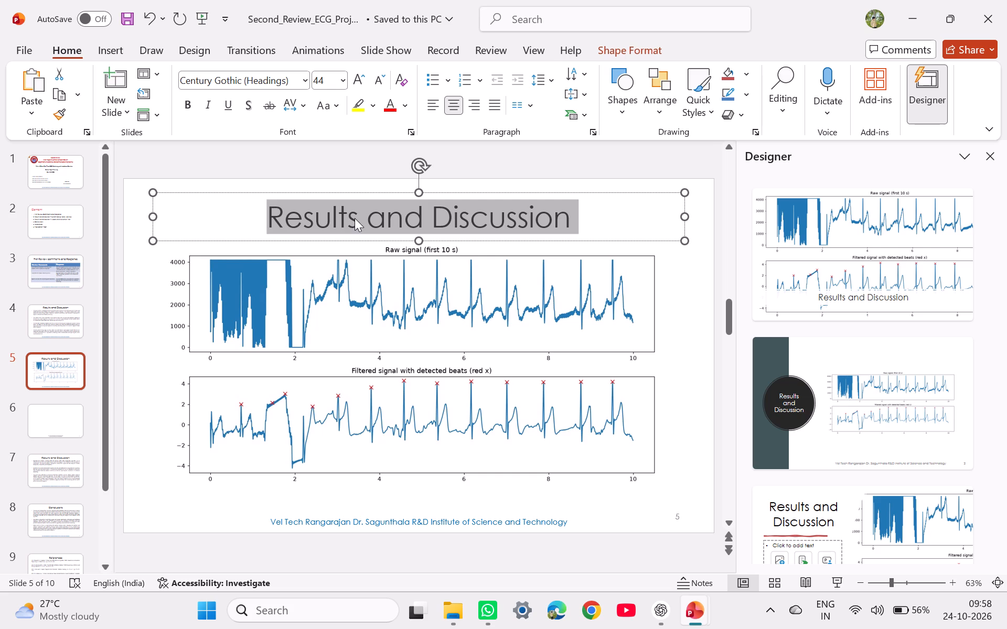
{"action": "left_click", "coordinate": [43, 429]}
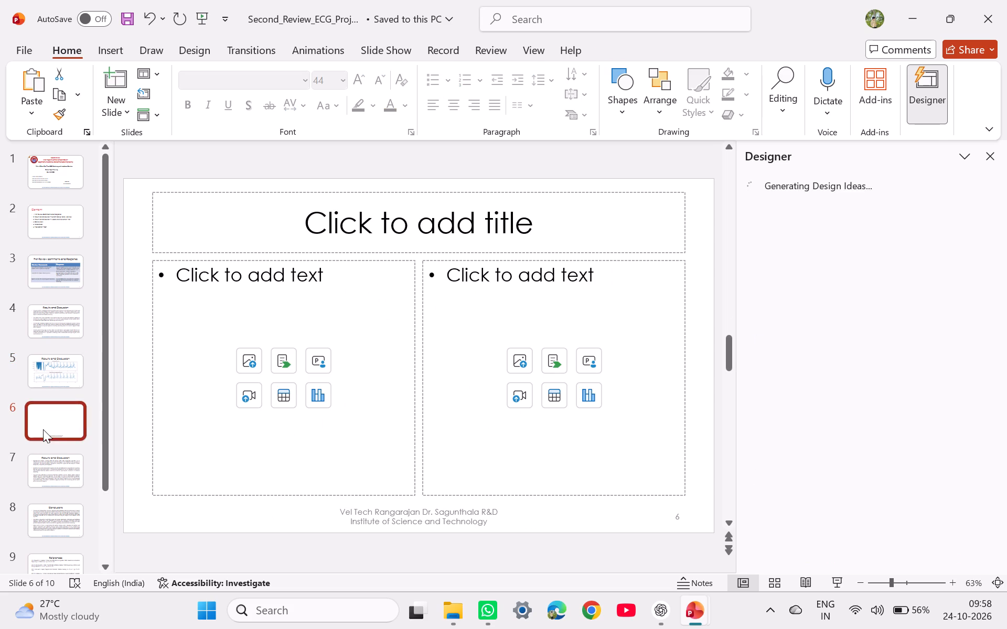
{"action": "left_click", "coordinate": [234, 236]}
{"action": "key", "text": "ctrl+v"}
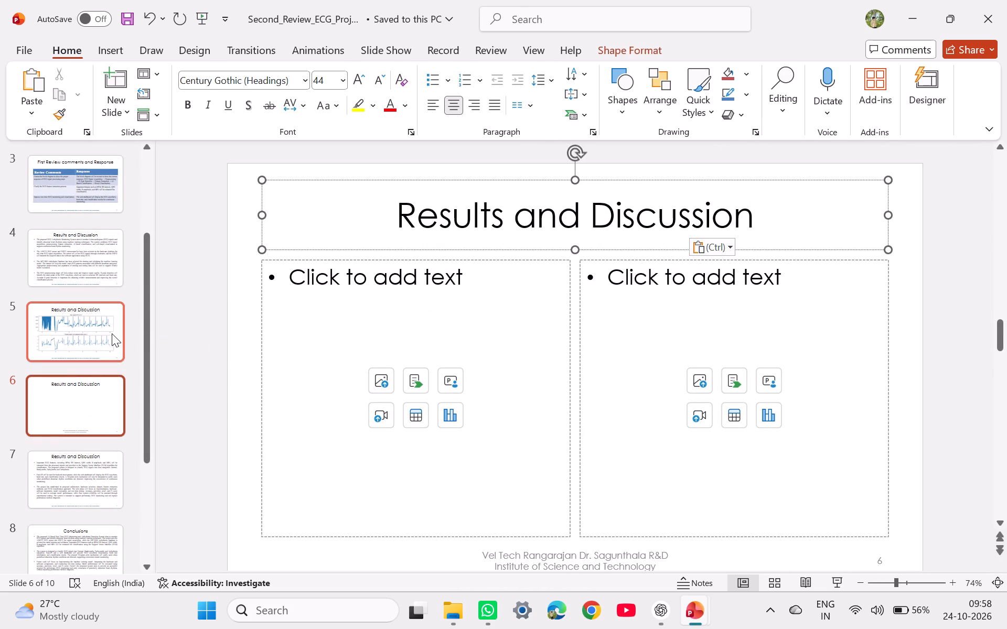
Return to slide 5 and select its contents, including the ECG signal picture.
{"action": "left_click", "coordinate": [112, 333]}
{"action": "left_click", "coordinate": [400, 303]}
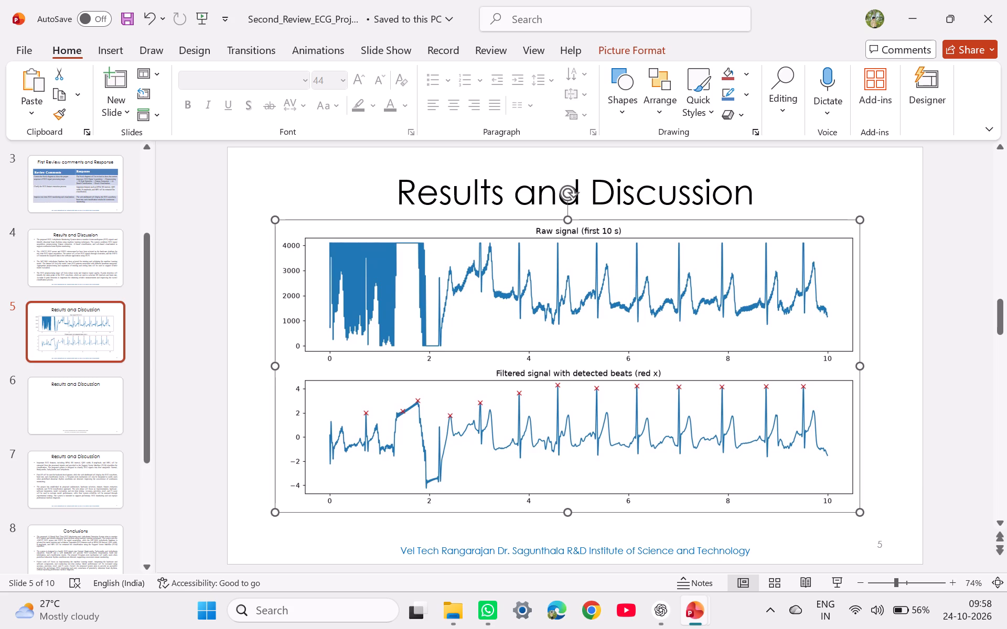
{"action": "key", "text": "ctrl+a"}
{"action": "left_click", "coordinate": [400, 303]}
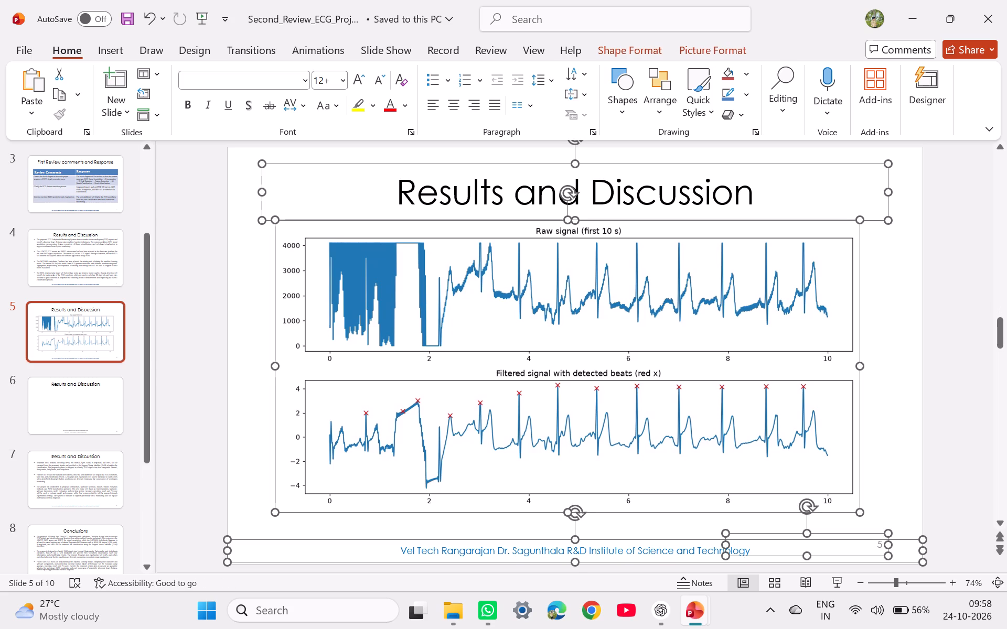
{"action": "left_click", "coordinate": [478, 305]}
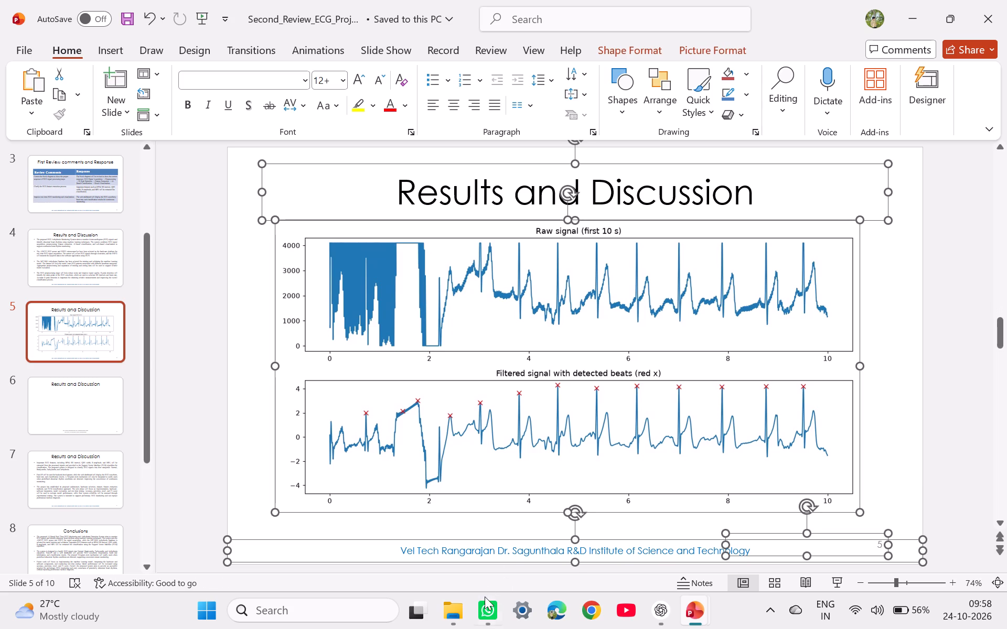
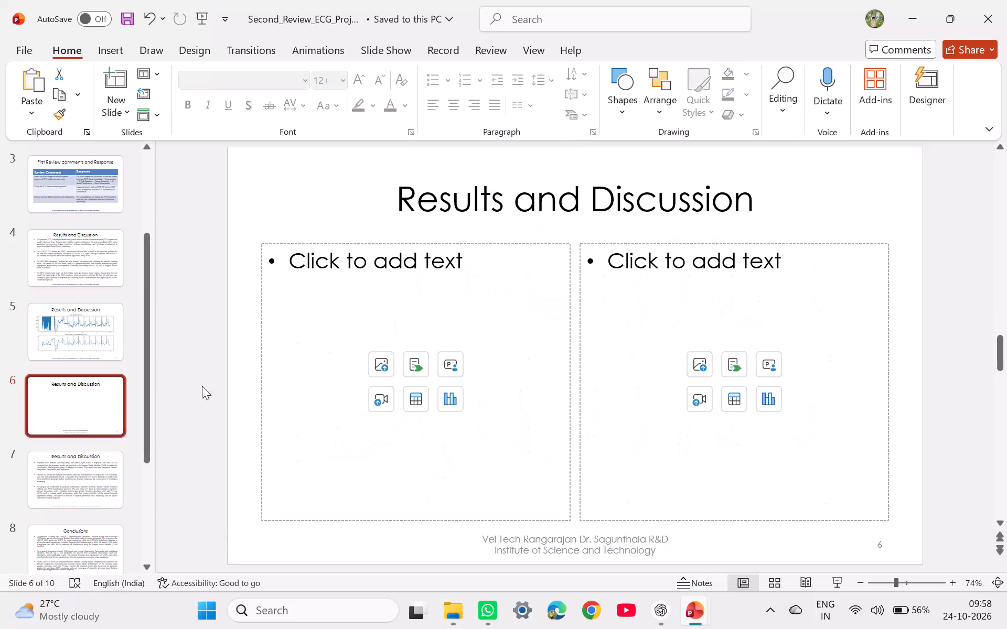
Paste the copied ECG signal picture into the first content placeholder of slide 6.
{"action": "left_click", "coordinate": [450, 333]}
{"action": "key", "text": "ctrl+v"}
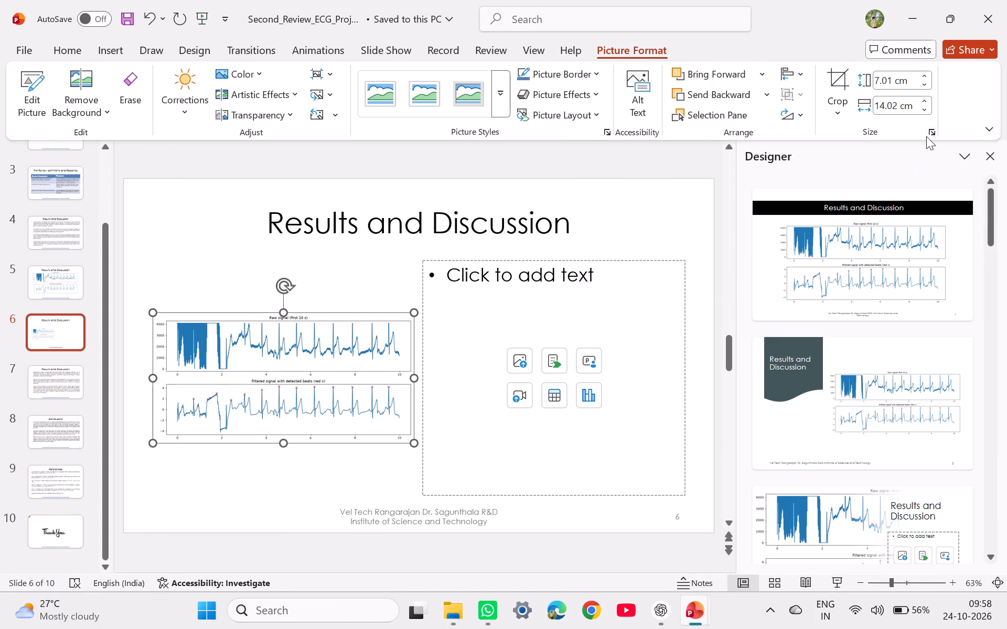
{"action": "left_click", "coordinate": [968, 153]}
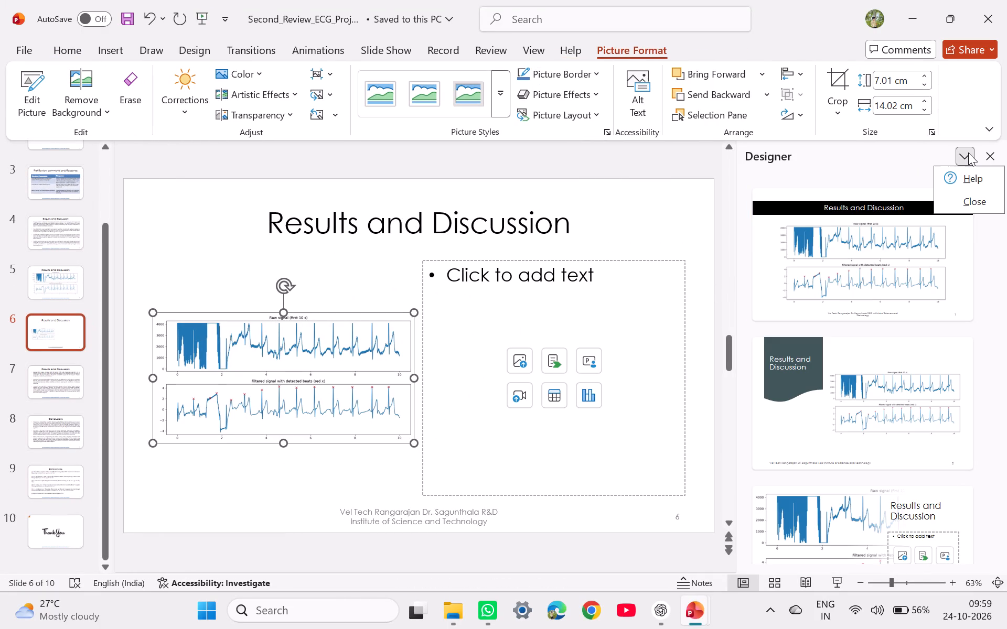
{"action": "left_click", "coordinate": [687, 156]}
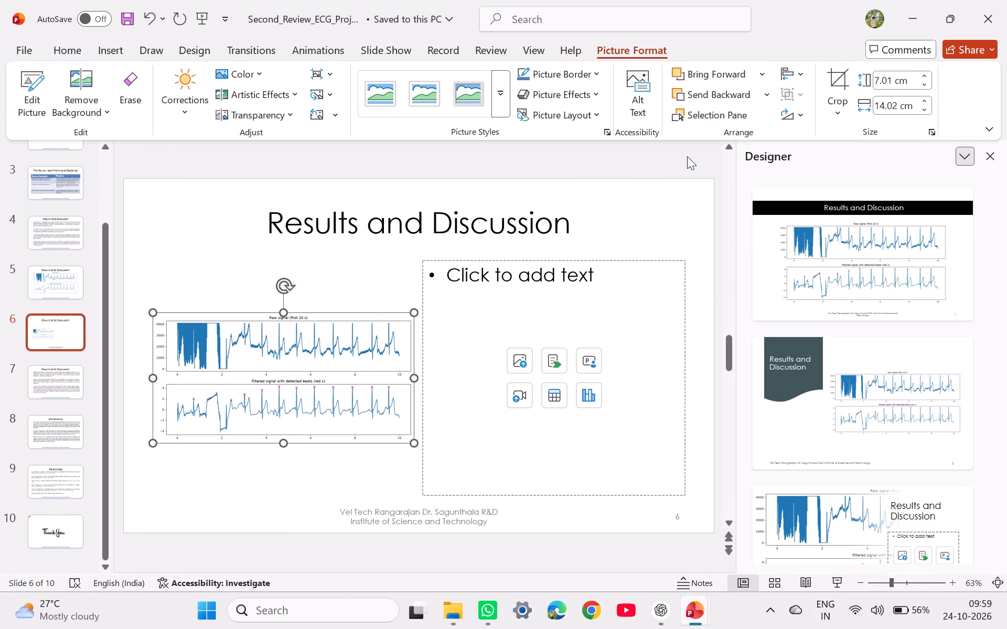
{"action": "left_click", "coordinate": [498, 461]}
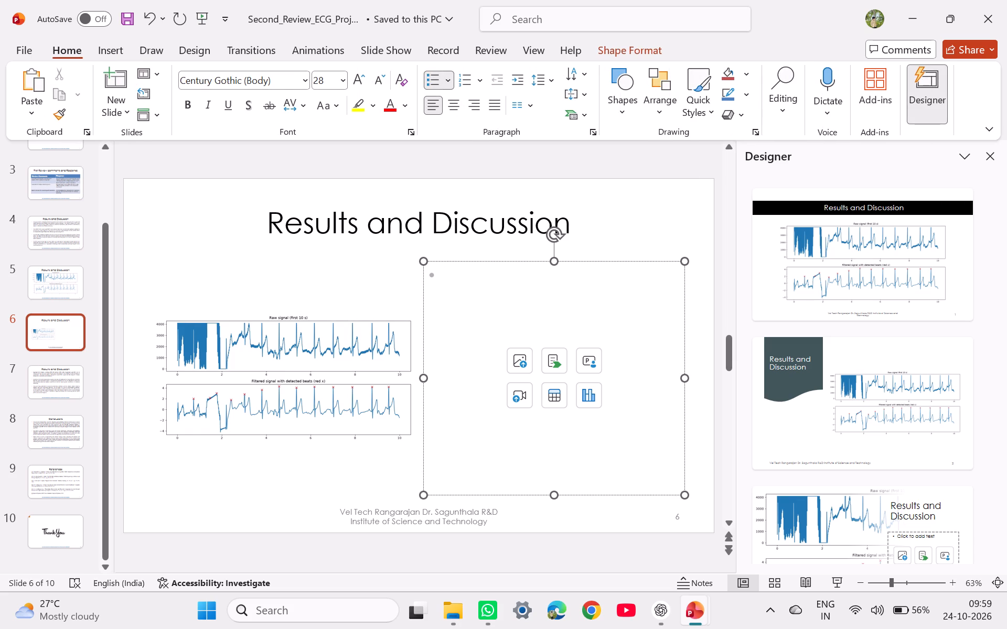
Stretch slide 6's ECG signal picture vertically from both its upper and lower edges, keeping its width.
{"action": "left_click", "coordinate": [294, 382]}
{"action": "left_click", "coordinate": [280, 313]}
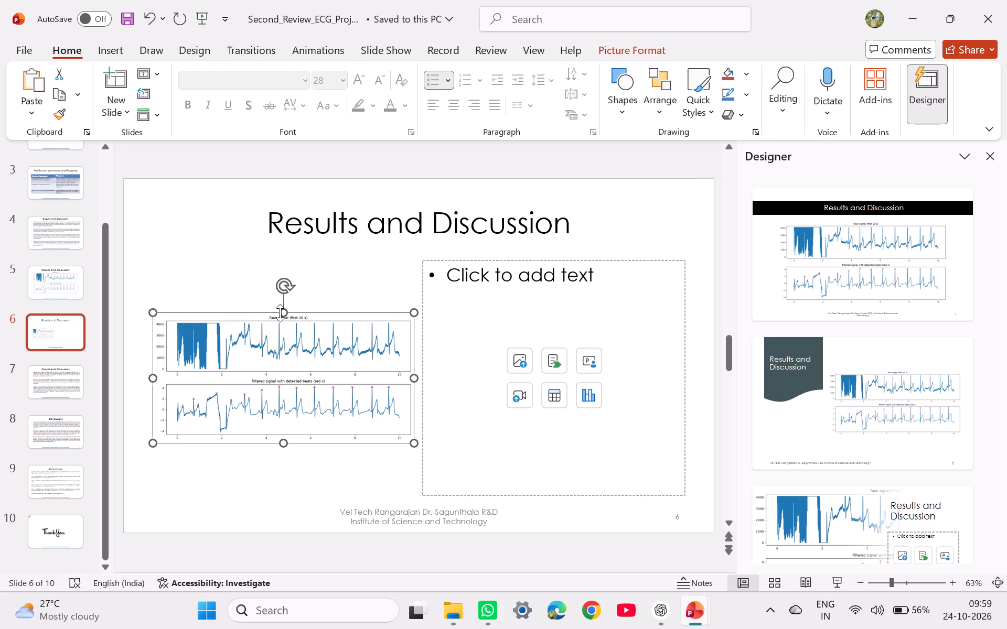
{"action": "left_click_drag", "start_coordinate": [280, 313], "coordinate": [283, 284]}
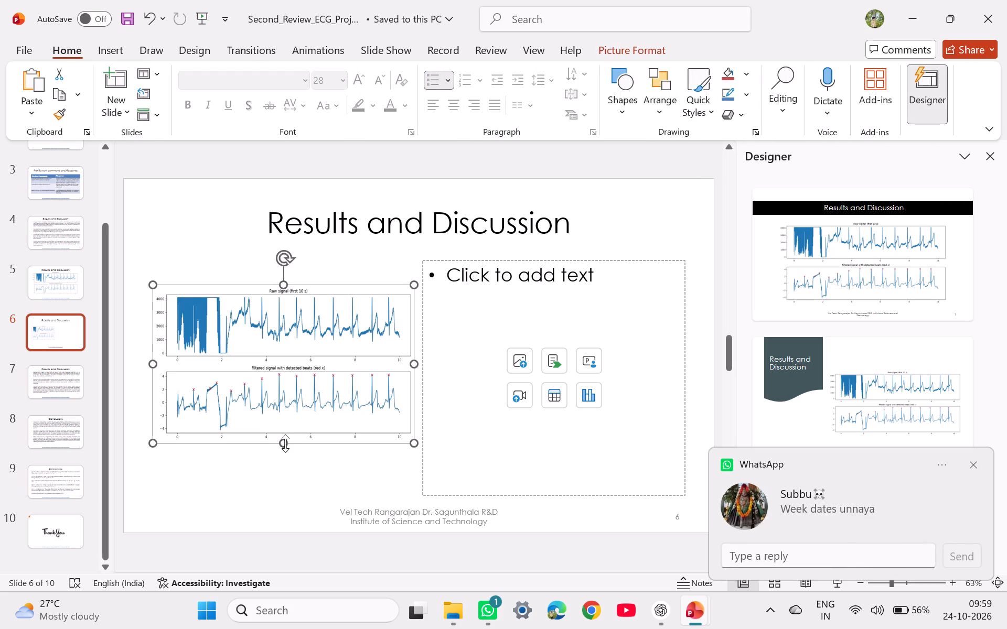
{"action": "left_click", "coordinate": [286, 444]}
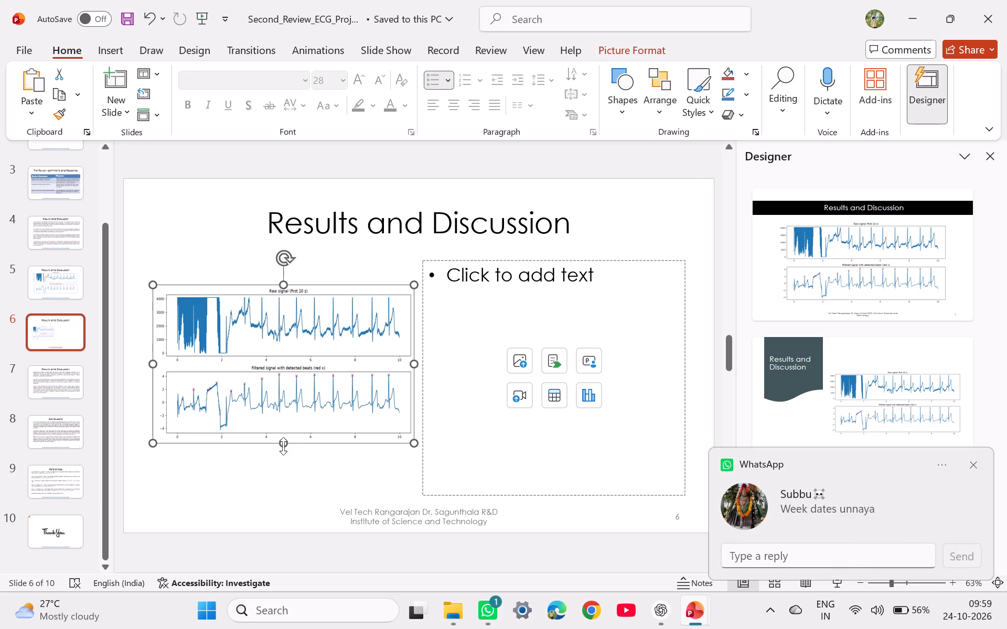
{"action": "left_click", "coordinate": [283, 446]}
{"action": "left_click_drag", "start_coordinate": [283, 446], "coordinate": [284, 458]}
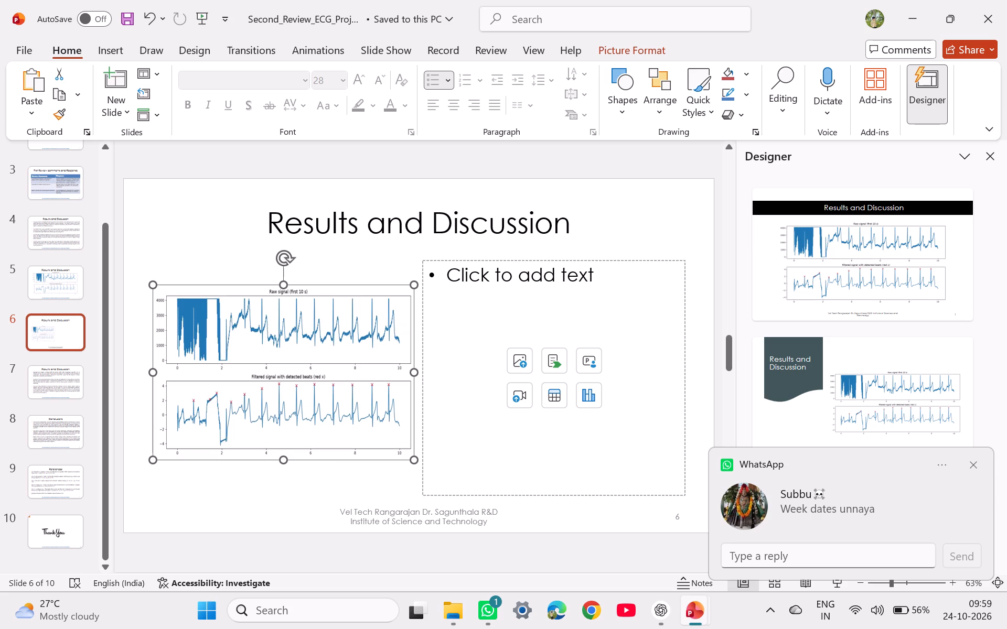
{"action": "left_click", "coordinate": [198, 238]}
{"action": "left_click", "coordinate": [533, 350]}
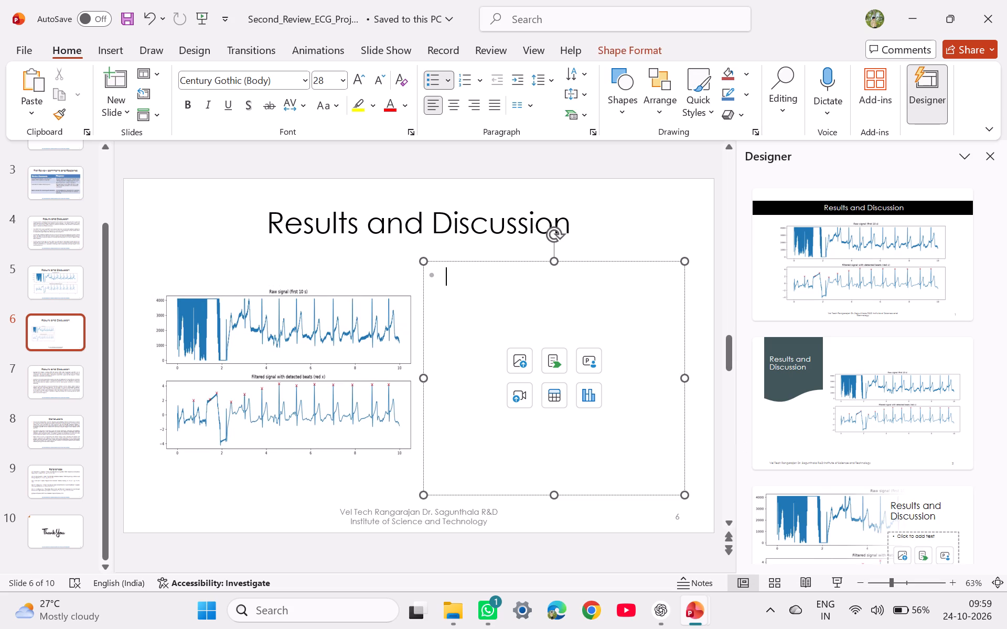
{"action": "left_click", "coordinate": [665, 615]}
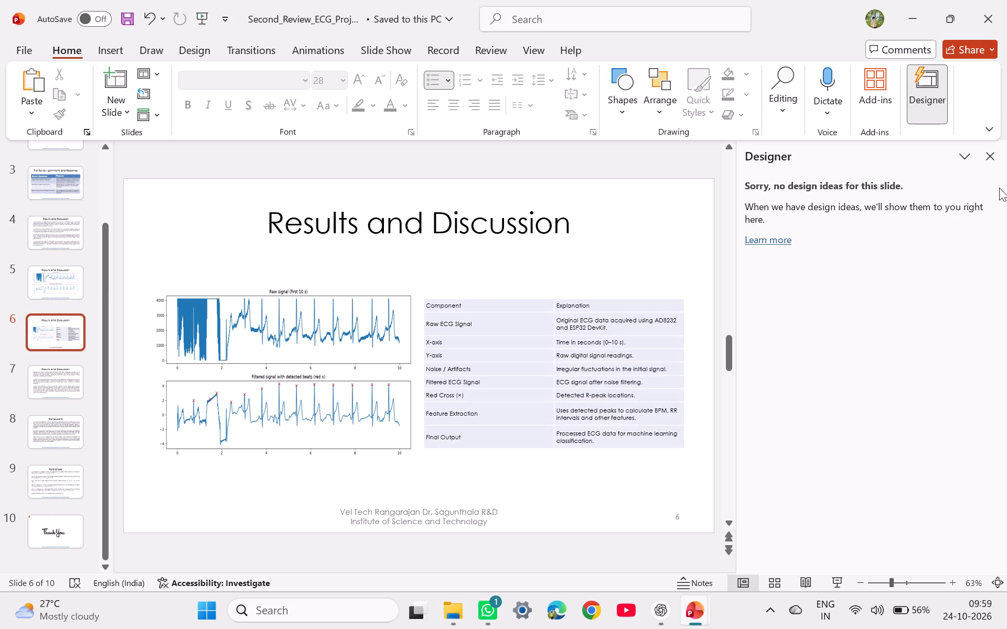
{"action": "left_click", "coordinate": [994, 160]}
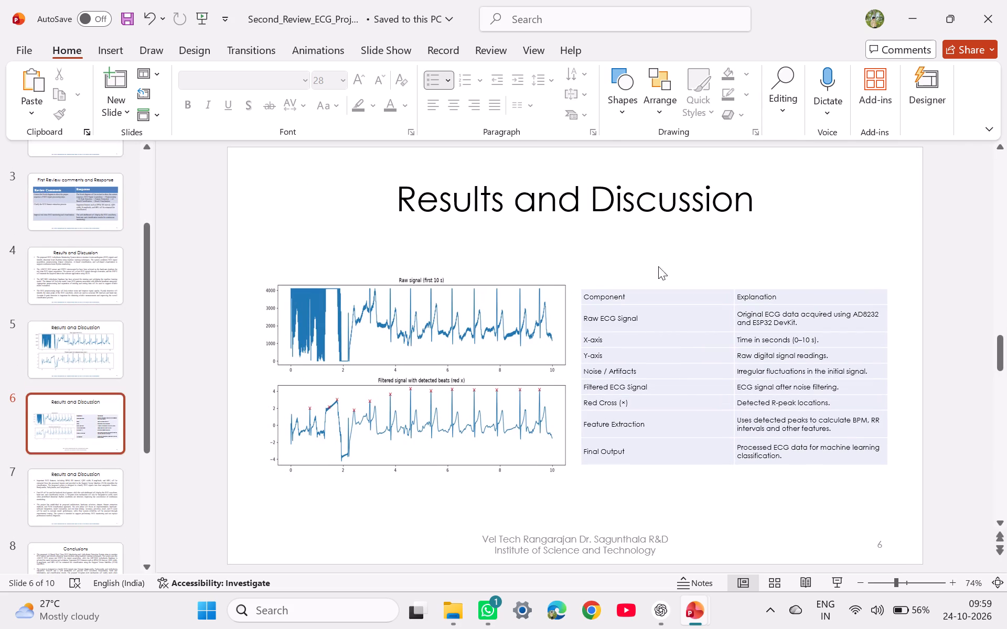
{"action": "left_click", "coordinate": [621, 316]}
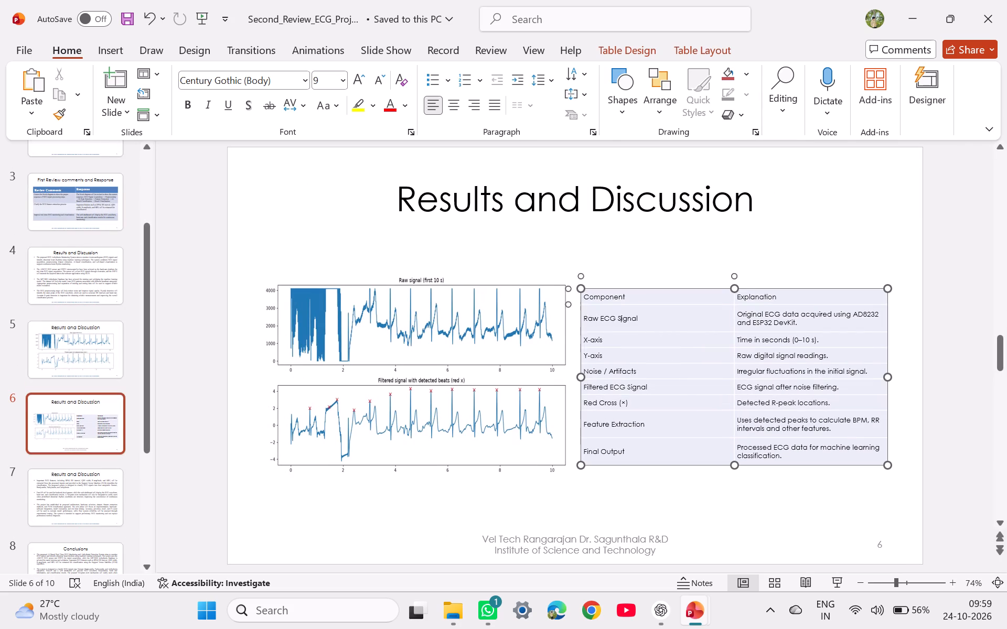
{"action": "left_click", "coordinate": [737, 287]}
{"action": "left_click_drag", "start_coordinate": [737, 287], "coordinate": [738, 274]}
{"action": "left_click_drag", "start_coordinate": [734, 290], "coordinate": [732, 264]}
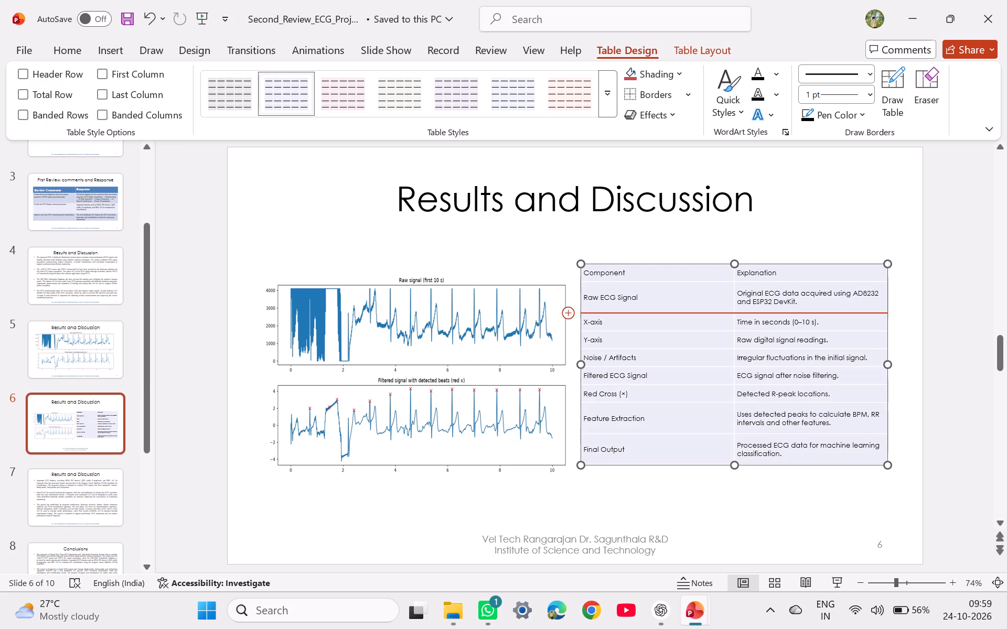
Extend slide 6's ECG signal picture upward from its upper edge to about 10.2 cm high.
{"action": "left_click", "coordinate": [452, 307]}
{"action": "left_click_drag", "start_coordinate": [412, 271], "coordinate": [419, 266]}
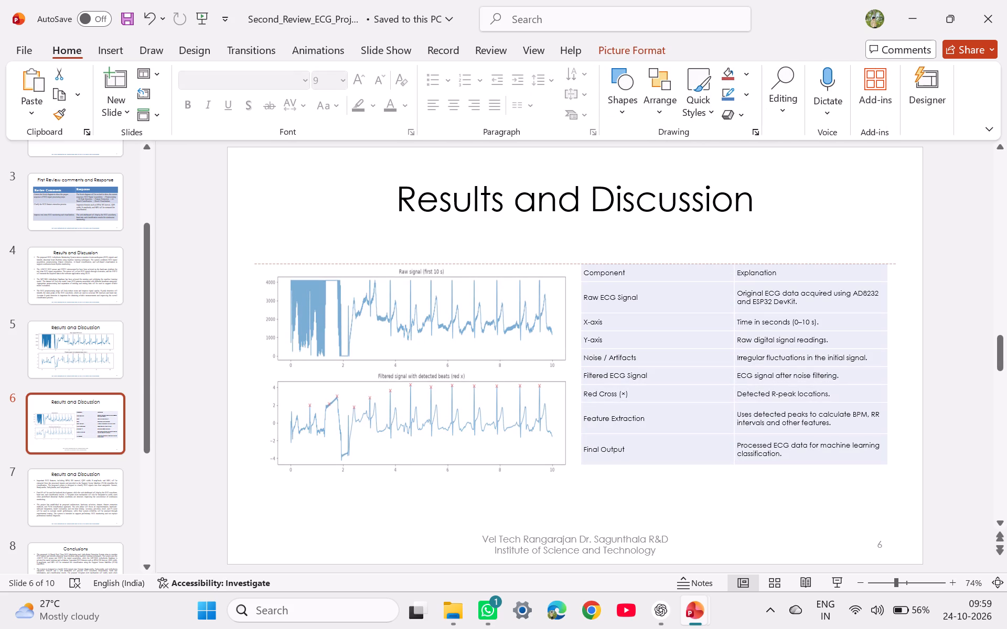
{"action": "left_click_drag", "start_coordinate": [419, 266], "coordinate": [419, 256]}
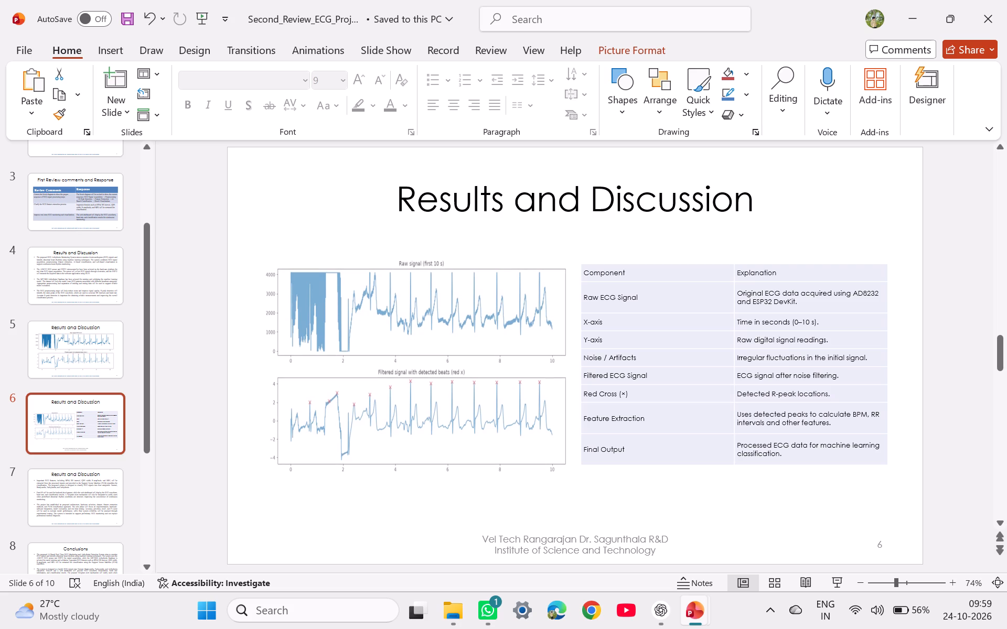
{"action": "left_click_drag", "start_coordinate": [419, 256], "coordinate": [414, 256]}
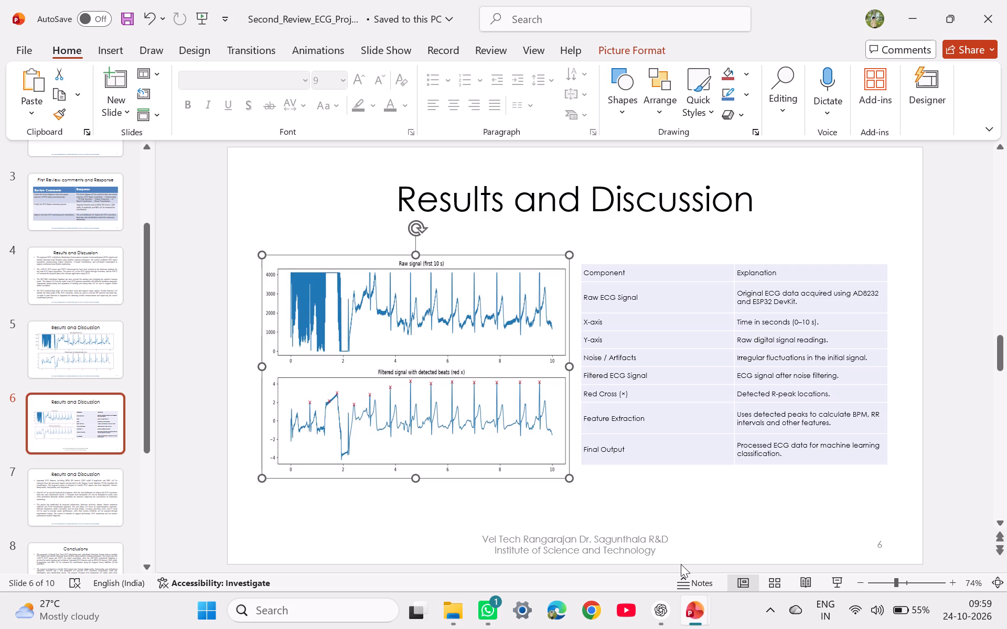
{"action": "left_click", "coordinate": [681, 564]}
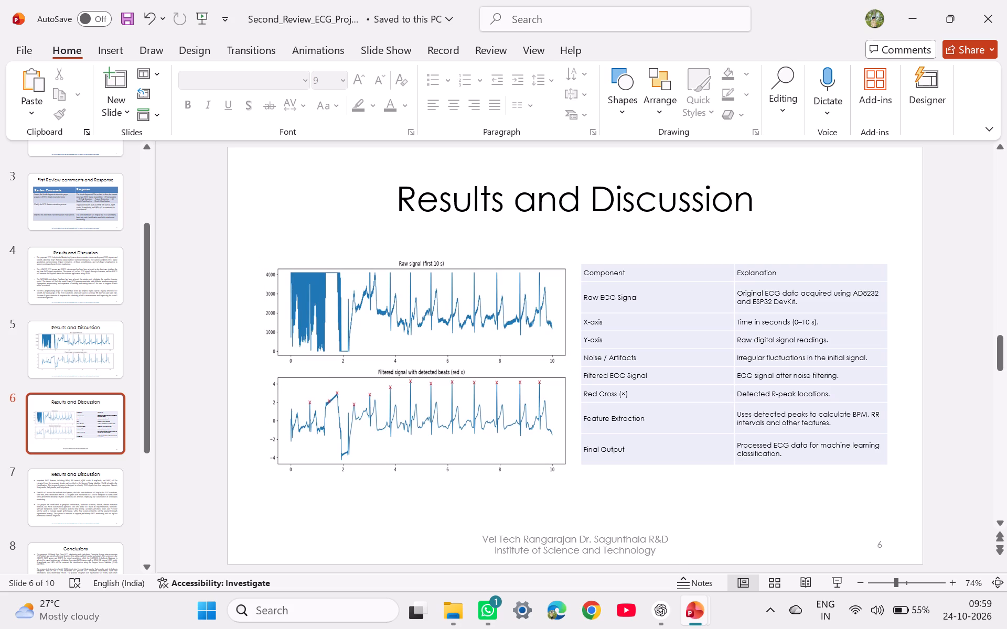
Move slide 6's ECG signal picture slightly away from the explanation table, widening the gap between them.
{"action": "left_click", "coordinate": [409, 394]}
{"action": "left_click_drag", "start_coordinate": [409, 394], "coordinate": [397, 392]}
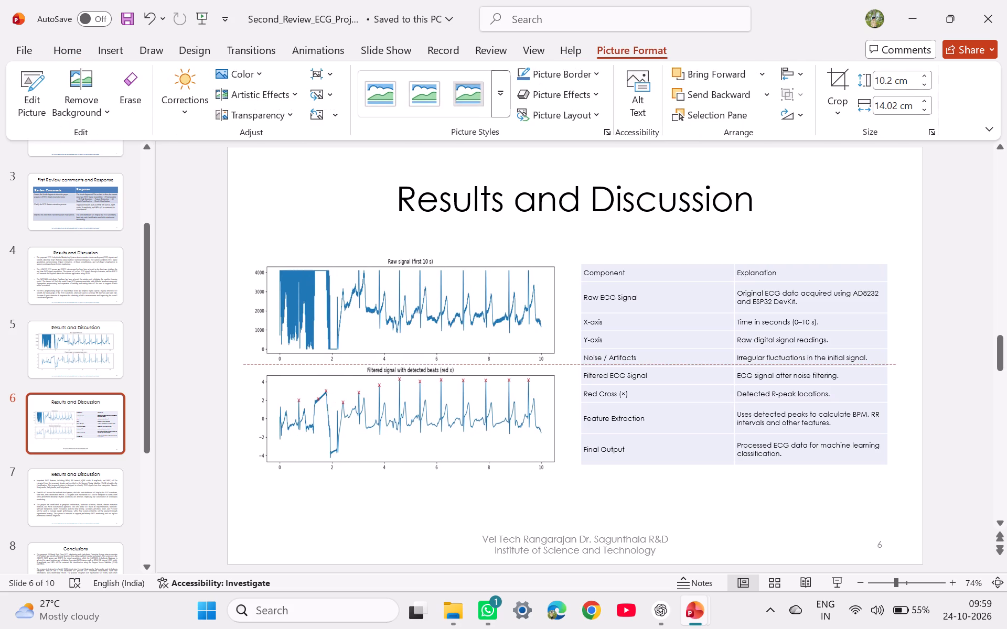
{"action": "left_click_drag", "start_coordinate": [397, 392], "coordinate": [395, 391]}
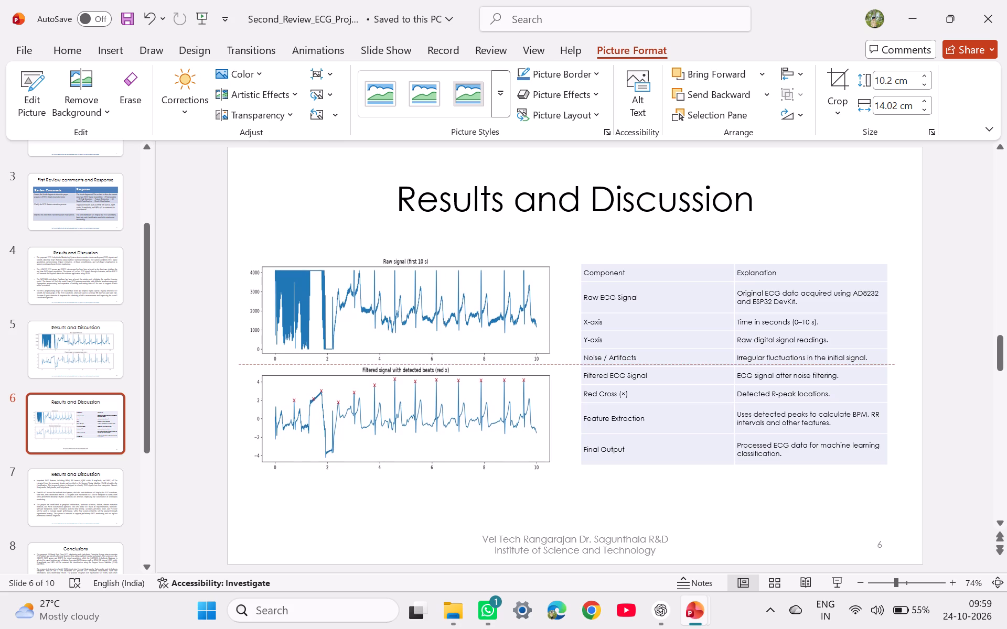
{"action": "left_click_drag", "start_coordinate": [395, 391], "coordinate": [399, 393]}
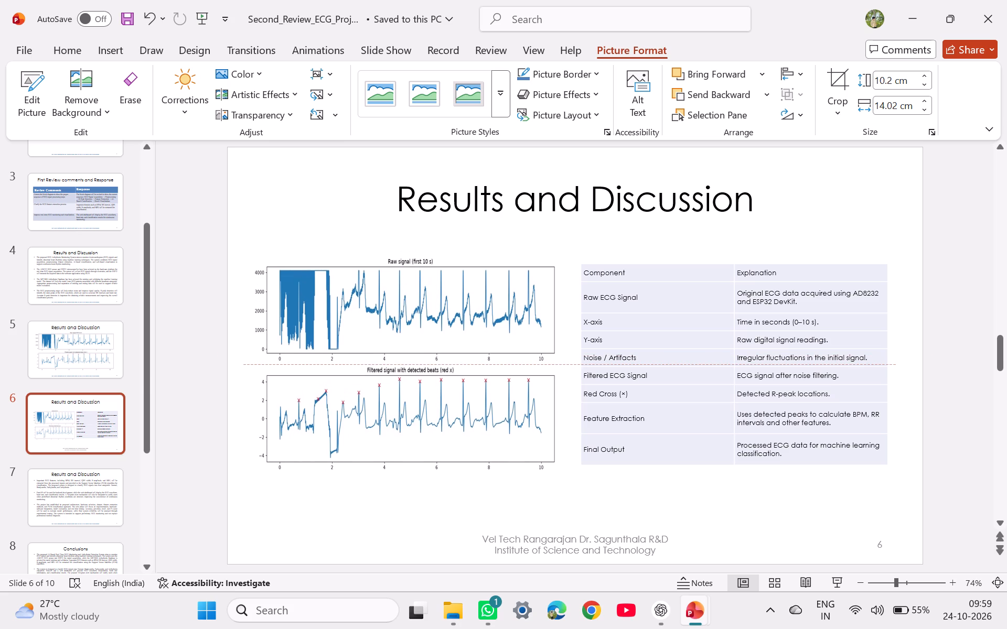
{"action": "left_click_drag", "start_coordinate": [399, 393], "coordinate": [400, 388]}
{"action": "double_click", "coordinate": [638, 388]}
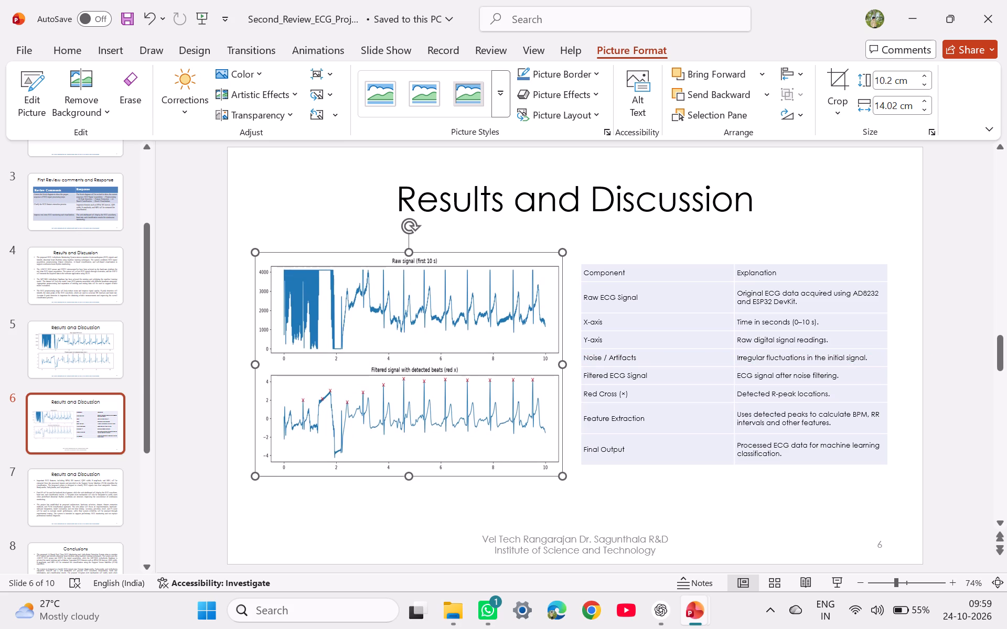
{"action": "left_click_drag", "start_coordinate": [638, 388], "coordinate": [660, 387]}
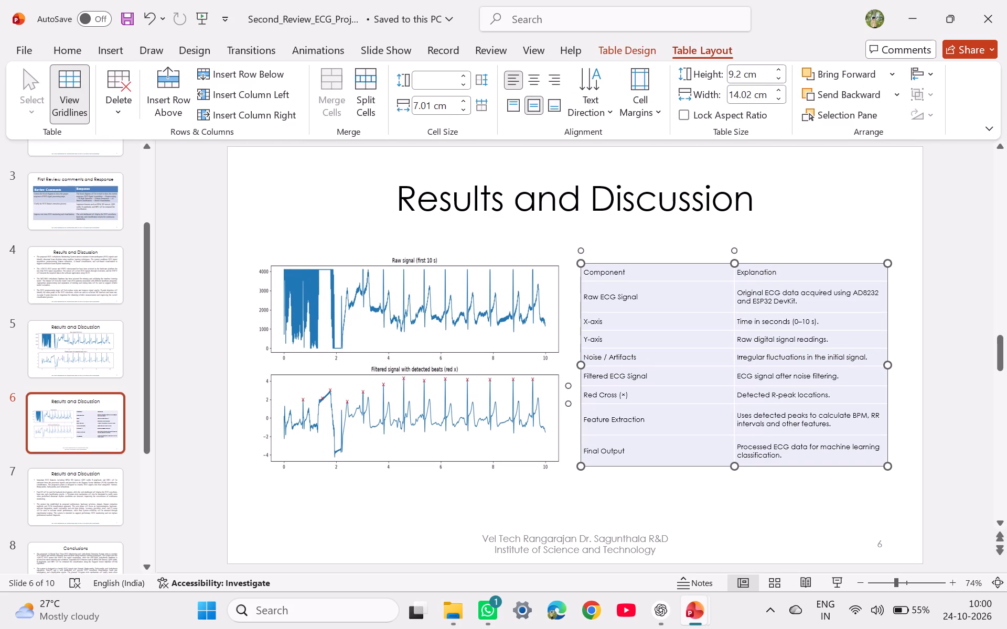
{"action": "left_click", "coordinate": [679, 503]}
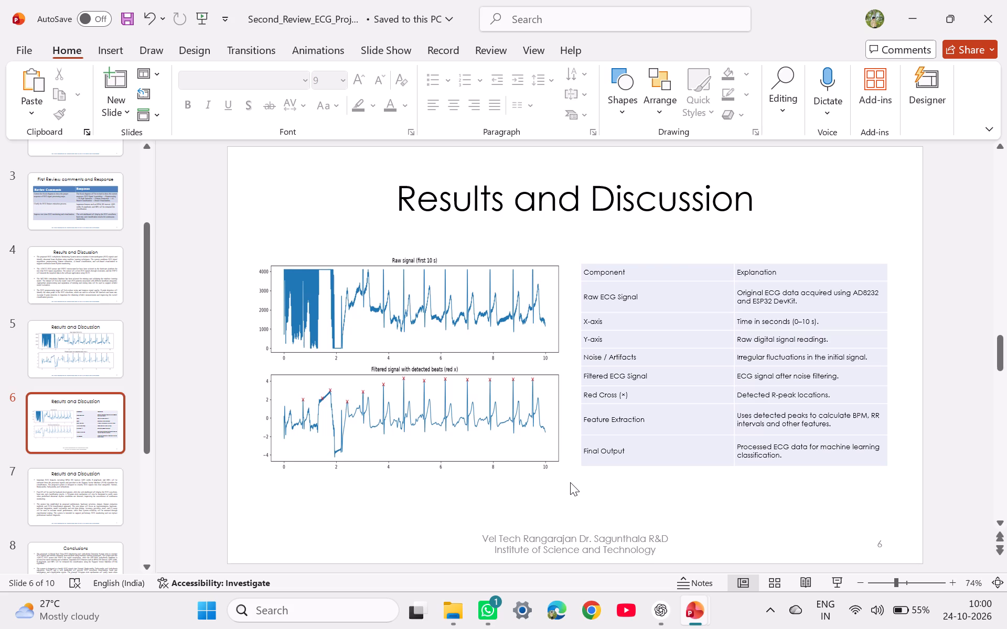
Delete slide 5, the Results and Discussion slide holding only the large ECG signal graph.
{"action": "left_click", "coordinate": [75, 329]}
{"action": "key", "text": "Delete"}
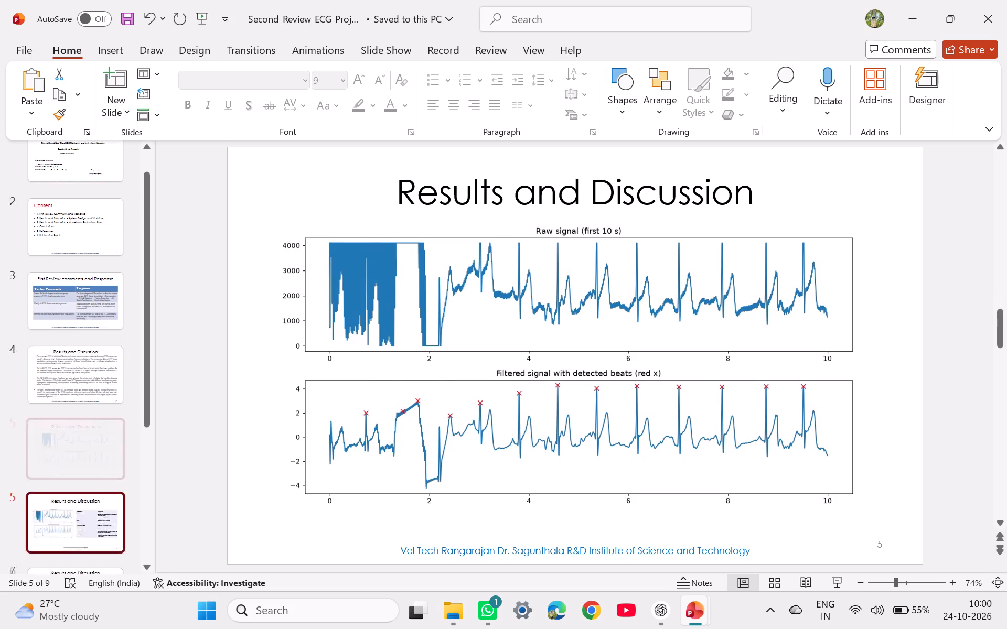
Review the First Review comments, Results and Discussion, and Conclusions slides in the shortened presentation.
{"action": "left_click", "coordinate": [84, 414]}
{"action": "left_click_drag", "start_coordinate": [84, 414], "coordinate": [89, 481]}
{"action": "left_click", "coordinate": [71, 369]}
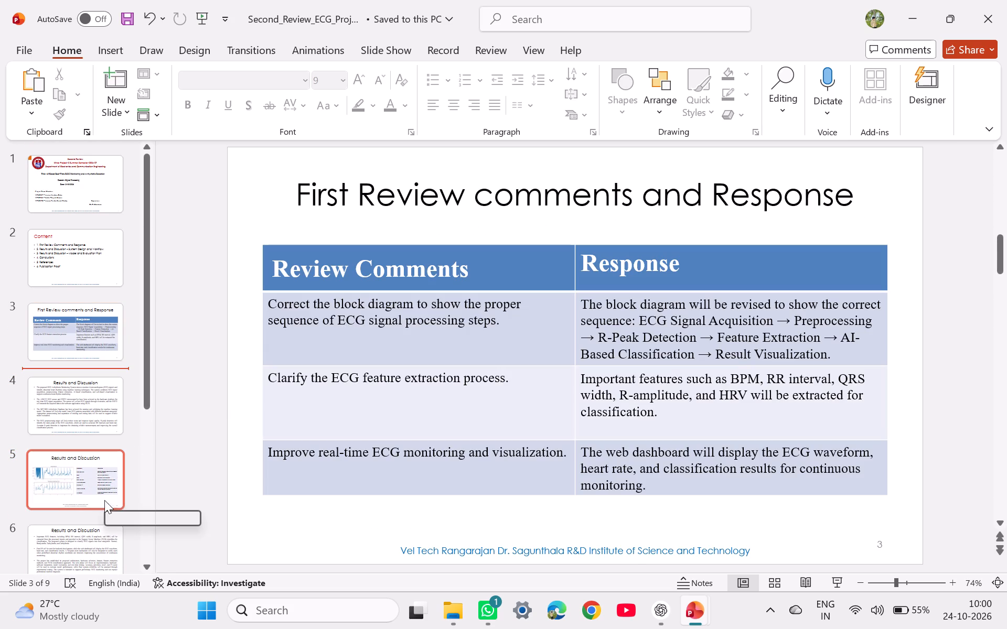
{"action": "scroll", "coordinate": [85, 458], "scroll_direction": "up", "scroll_amount": 1}
{"action": "left_click", "coordinate": [81, 427]}
{"action": "left_click_drag", "start_coordinate": [81, 427], "coordinate": [120, 494]}
{"action": "scroll", "coordinate": [101, 465], "scroll_direction": "down", "scroll_amount": 3}
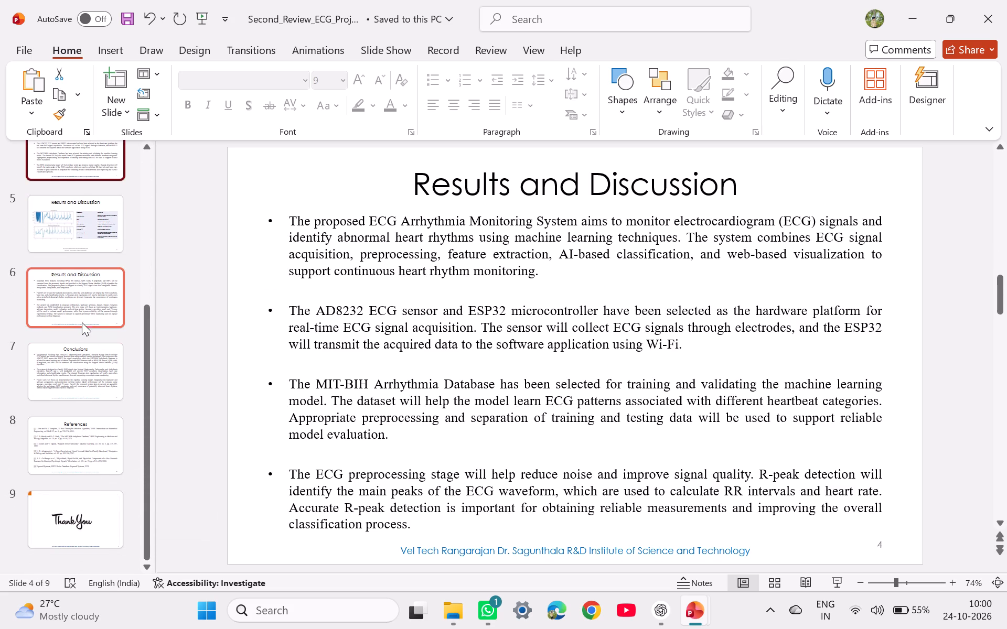
{"action": "left_click", "coordinate": [80, 306]}
{"action": "left_click", "coordinate": [85, 362]}
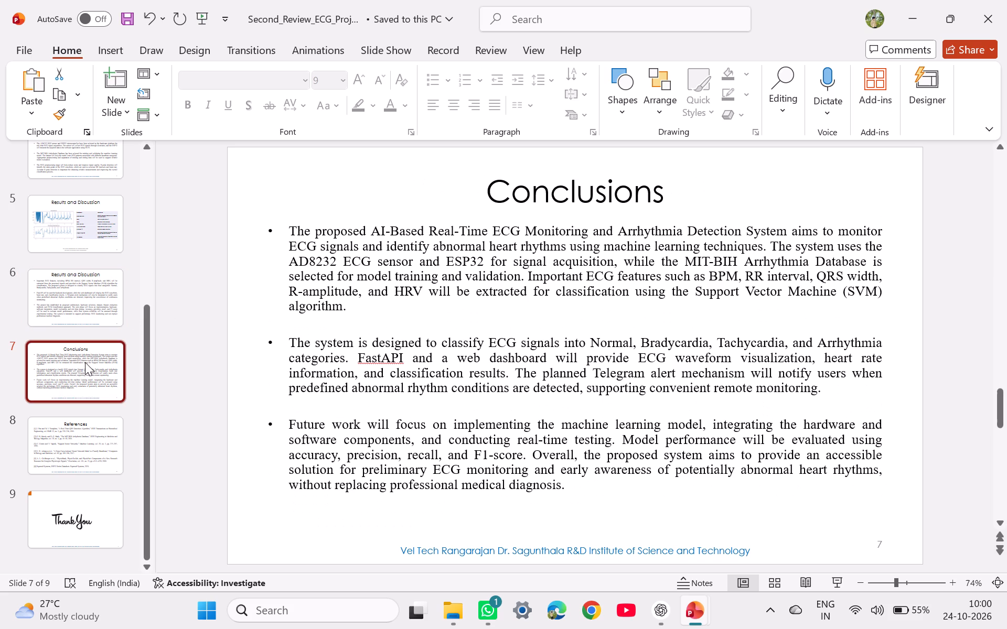
{"action": "left_click", "coordinate": [88, 286]}
{"action": "scroll", "coordinate": [88, 286], "scroll_direction": "up", "scroll_amount": 1}
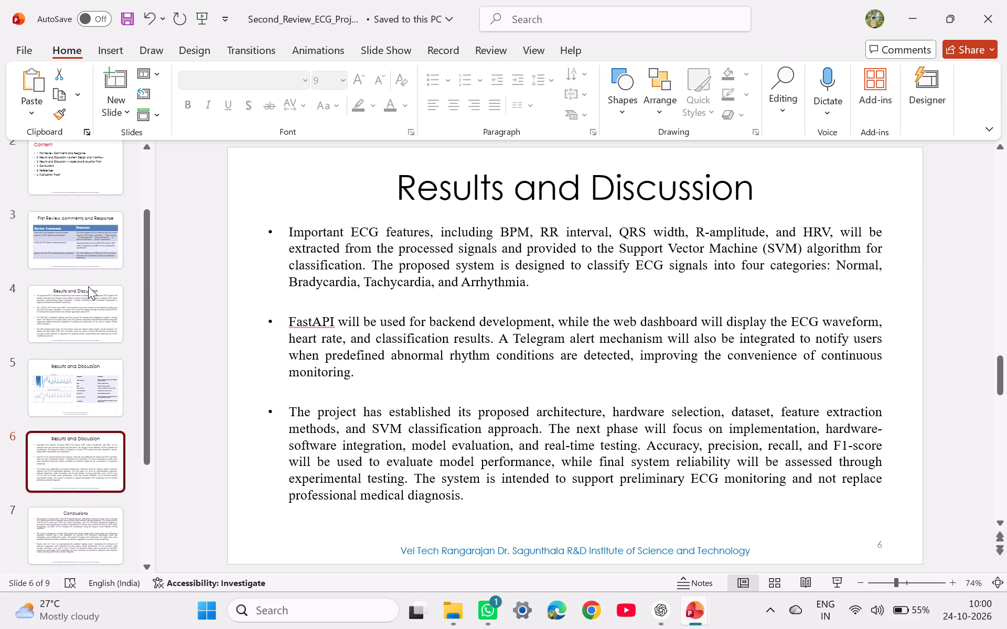
{"action": "scroll", "coordinate": [88, 286], "scroll_direction": "up", "scroll_amount": 1}
{"action": "left_click", "coordinate": [88, 286]}
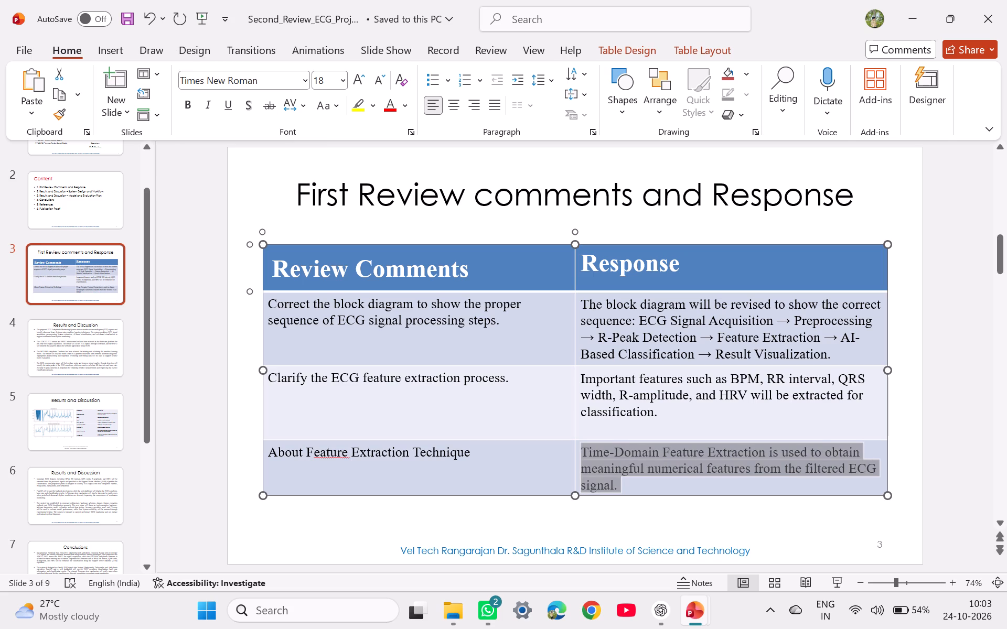
{"action": "left_click", "coordinate": [624, 237]}
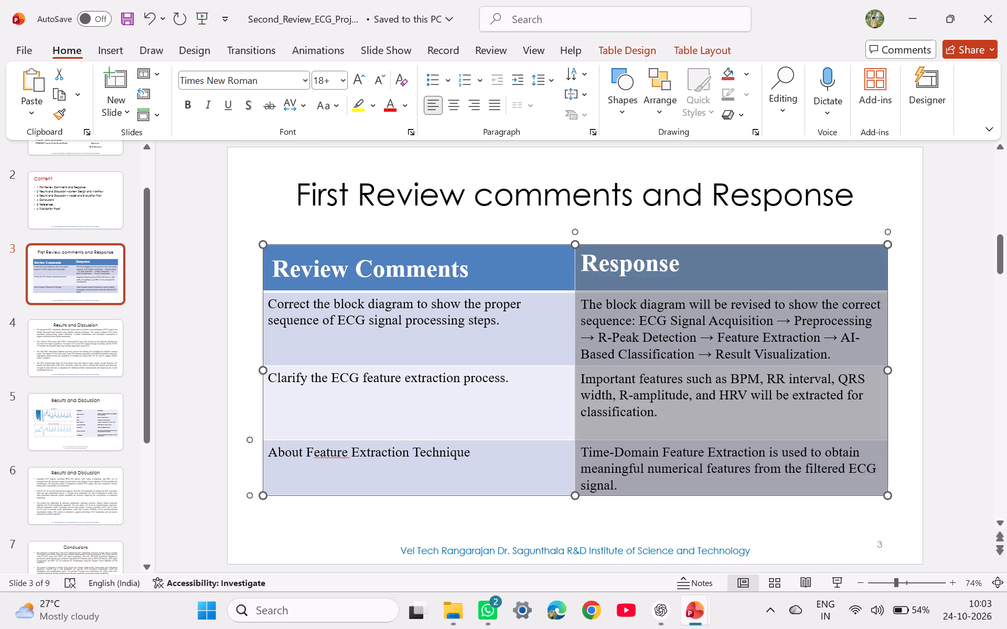
Stretch the First Review comments and Response table on slide 3 downward so its rows become taller, ending just above the footer.
{"action": "left_click", "coordinate": [710, 514]}
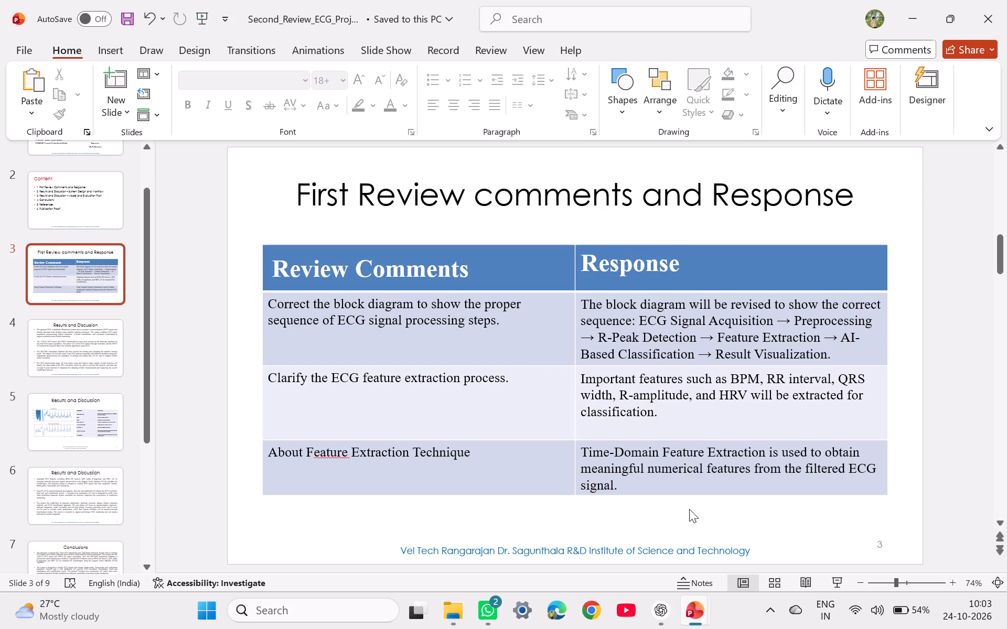
{"action": "left_click", "coordinate": [574, 494]}
{"action": "left_click_drag", "start_coordinate": [574, 494], "coordinate": [574, 497]}
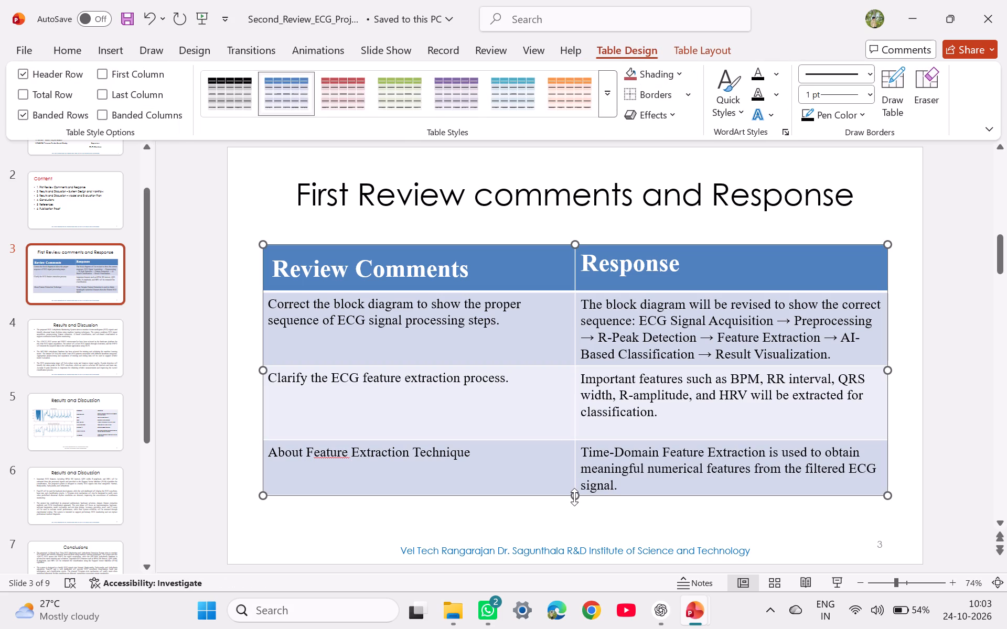
{"action": "left_click_drag", "start_coordinate": [574, 497], "coordinate": [575, 498]}
{"action": "left_click", "coordinate": [575, 498]}
{"action": "left_click_drag", "start_coordinate": [575, 498], "coordinate": [550, 491]}
{"action": "left_click", "coordinate": [547, 494]}
{"action": "left_click_drag", "start_coordinate": [547, 494], "coordinate": [548, 502]}
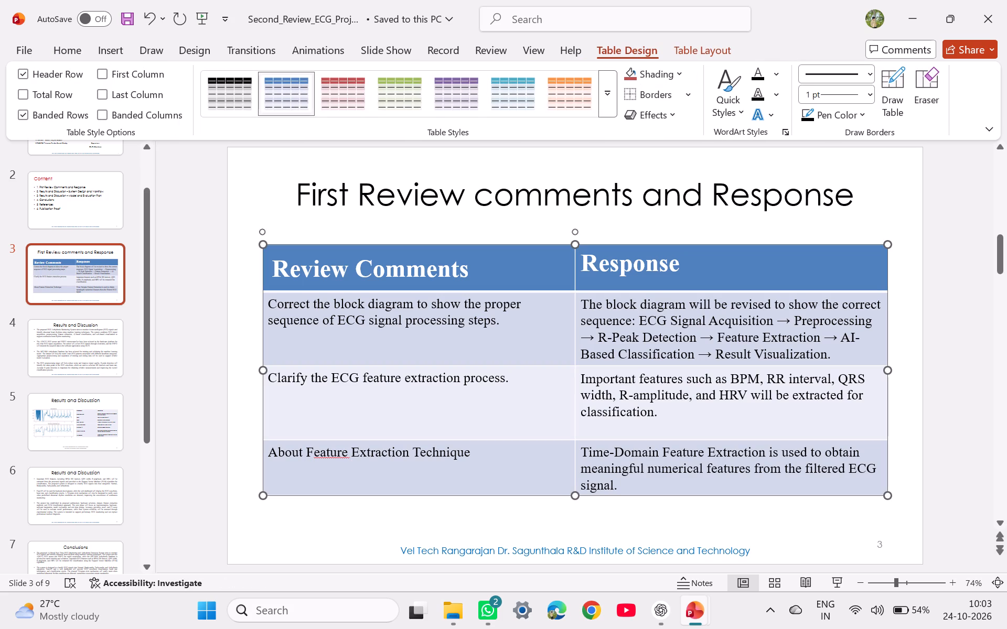
{"action": "left_click_drag", "start_coordinate": [548, 502], "coordinate": [548, 509]}
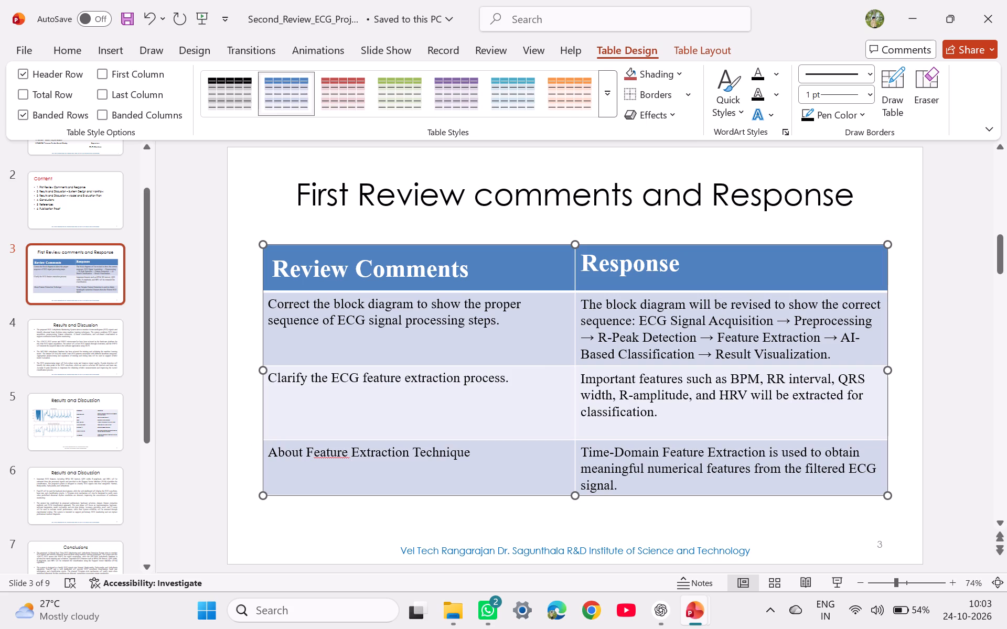
{"action": "left_click", "coordinate": [621, 494]}
{"action": "left_click_drag", "start_coordinate": [621, 494], "coordinate": [622, 511]}
{"action": "left_click_drag", "start_coordinate": [576, 498], "coordinate": [576, 529]}
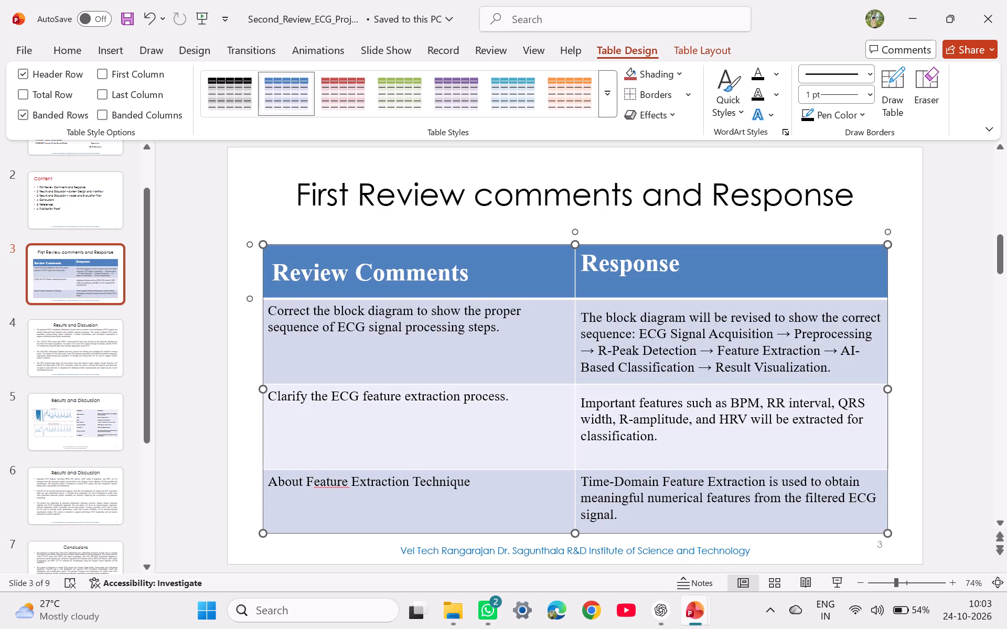
Move the whole table slightly up toward the slide title, leaving space between its lower edge and the footer.
{"action": "left_click", "coordinate": [576, 245]}
{"action": "left_click_drag", "start_coordinate": [576, 245], "coordinate": [555, 250]}
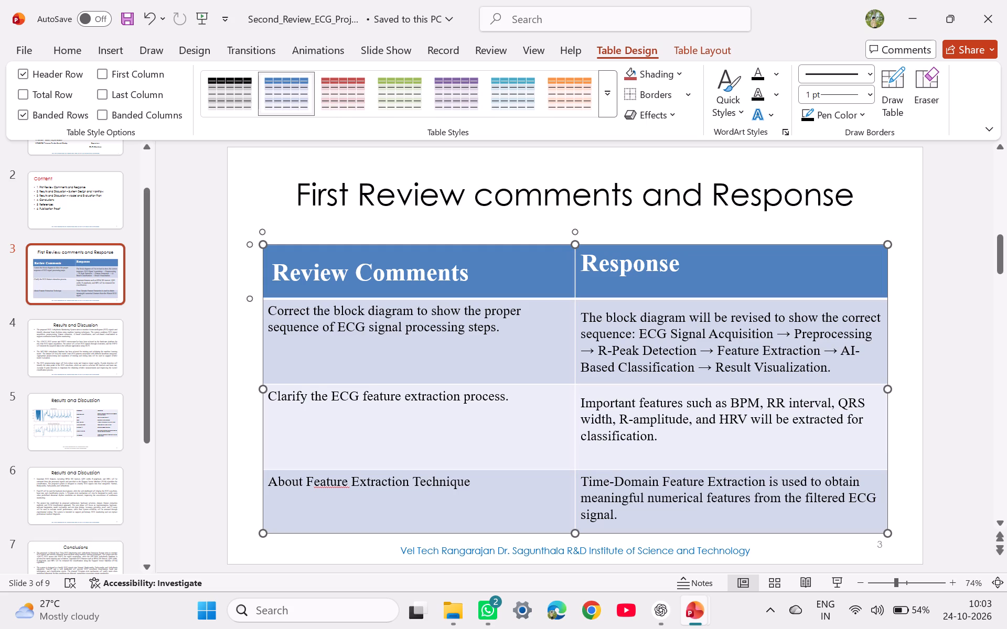
{"action": "left_click", "coordinate": [553, 245]}
{"action": "left_click_drag", "start_coordinate": [553, 245], "coordinate": [553, 242]}
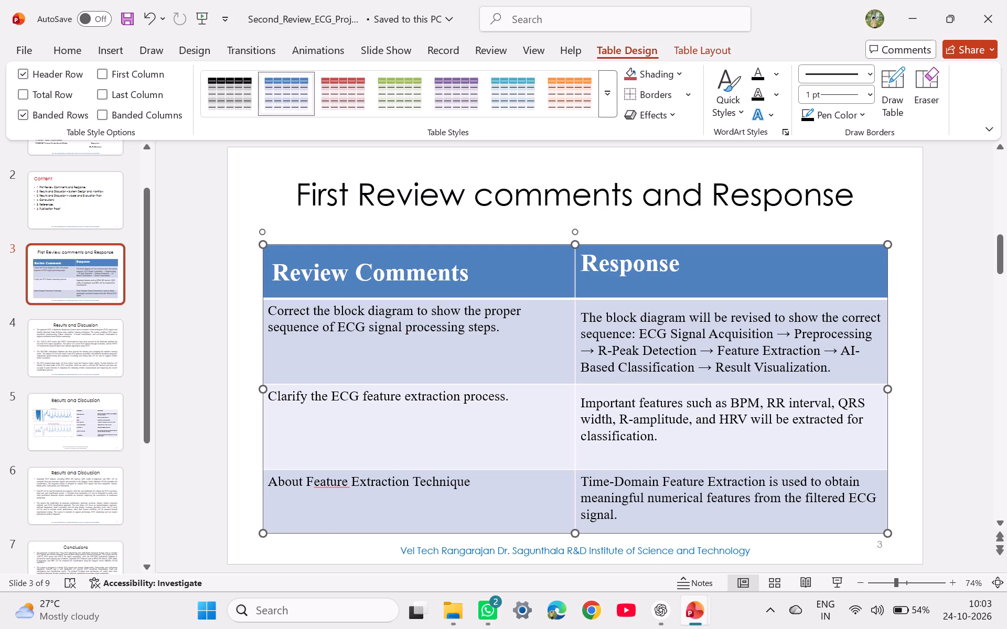
{"action": "left_click_drag", "start_coordinate": [553, 242], "coordinate": [558, 245]}
{"action": "left_click", "coordinate": [558, 245]}
{"action": "left_click_drag", "start_coordinate": [558, 245], "coordinate": [576, 244]}
{"action": "left_click", "coordinate": [576, 244]}
{"action": "left_click_drag", "start_coordinate": [576, 244], "coordinate": [576, 227]}
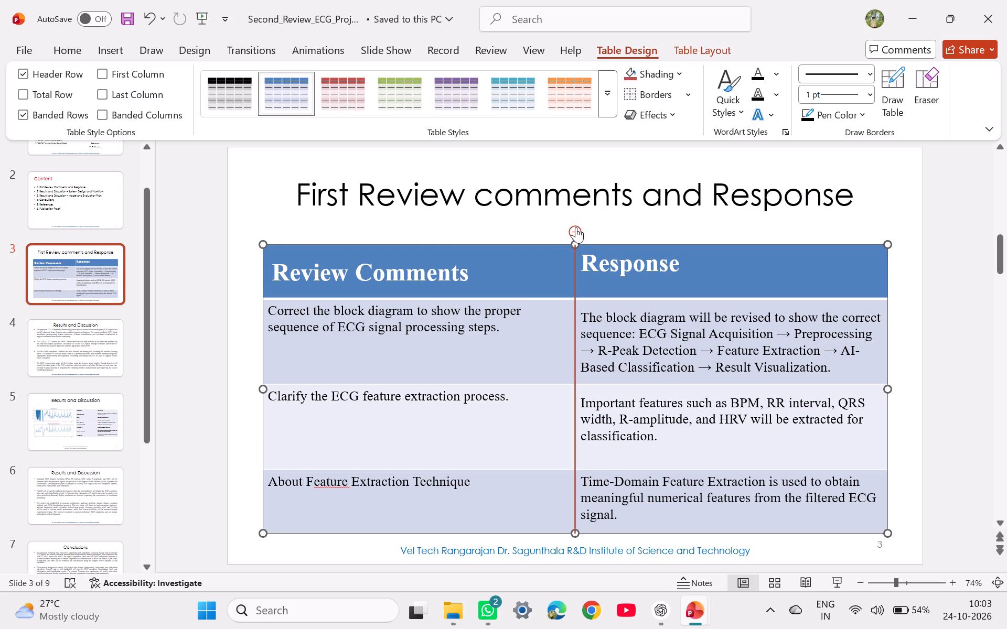
{"action": "left_click_drag", "start_coordinate": [576, 227], "coordinate": [575, 217]}
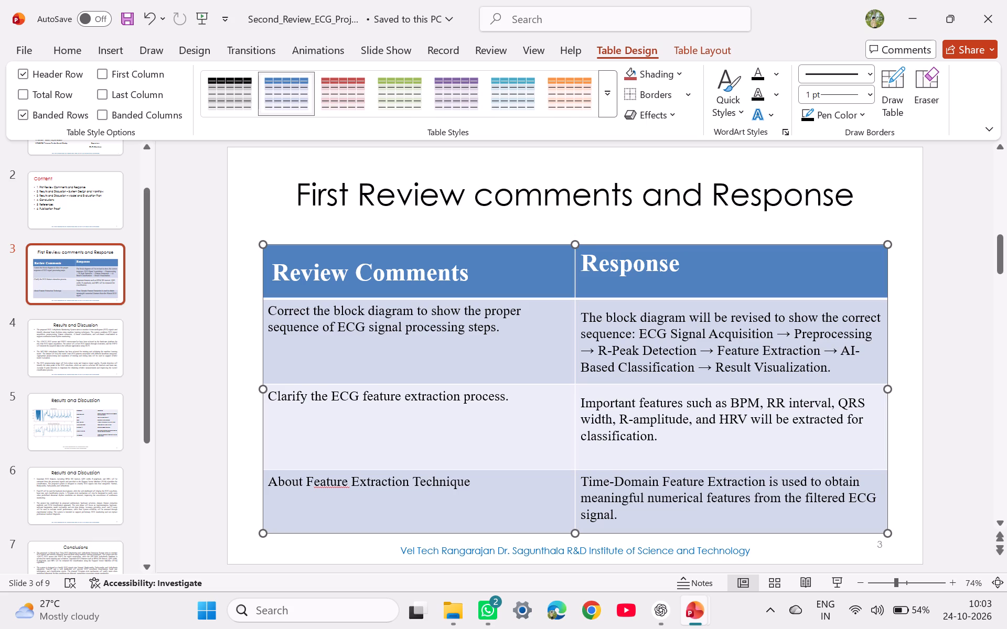
{"action": "double_click", "coordinate": [595, 244]}
{"action": "left_click_drag", "start_coordinate": [295, 247], "coordinate": [295, 230]}
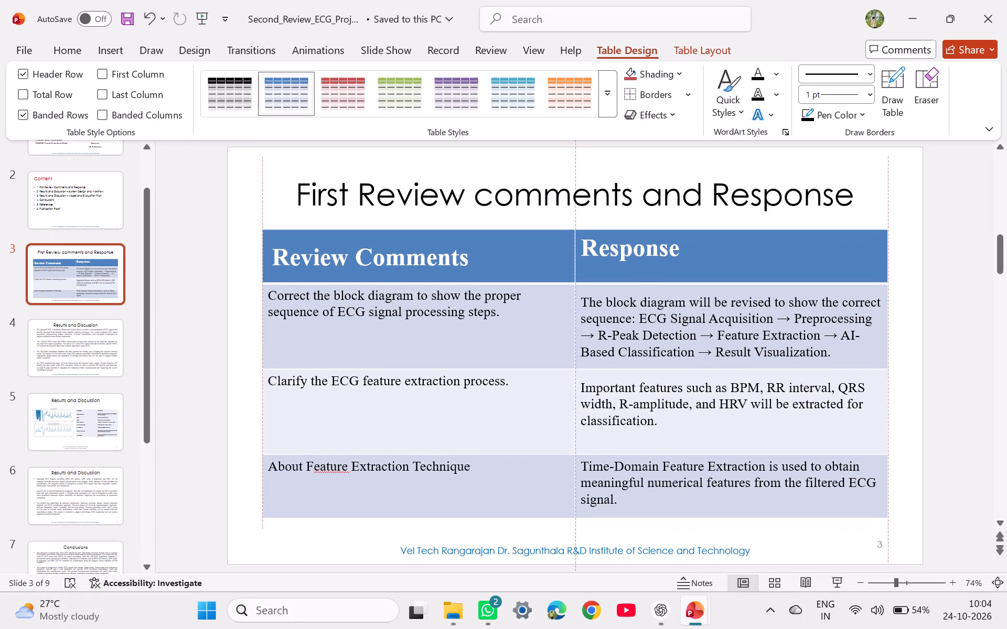
{"action": "left_click_drag", "start_coordinate": [295, 230], "coordinate": [295, 229]}
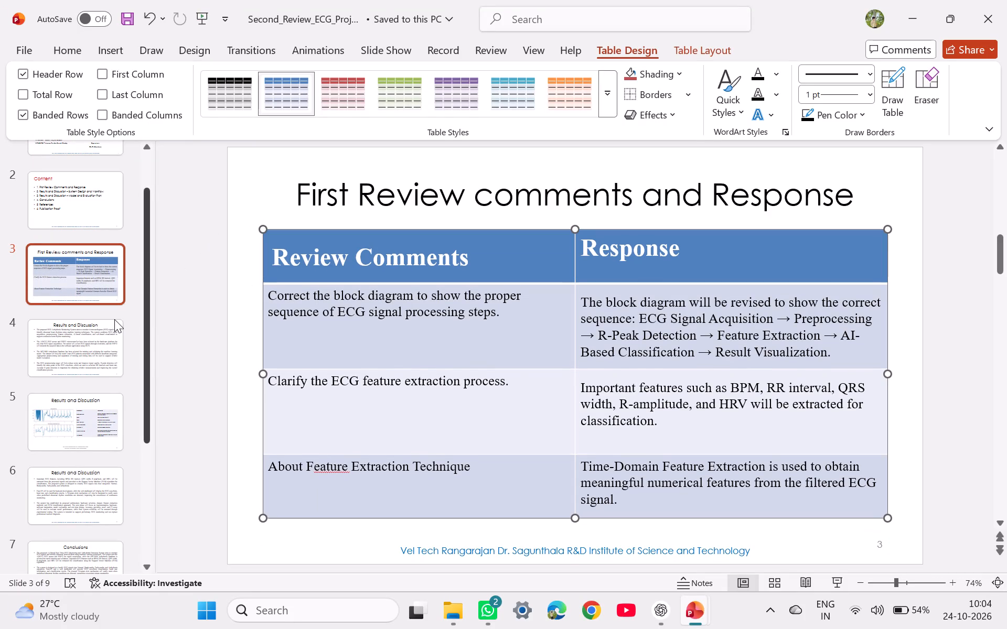
Compare the Results and Discussion text on slide 4 with the ECG signal plots and component table on slide 5.
{"action": "left_click", "coordinate": [109, 337]}
{"action": "left_click", "coordinate": [97, 411]}
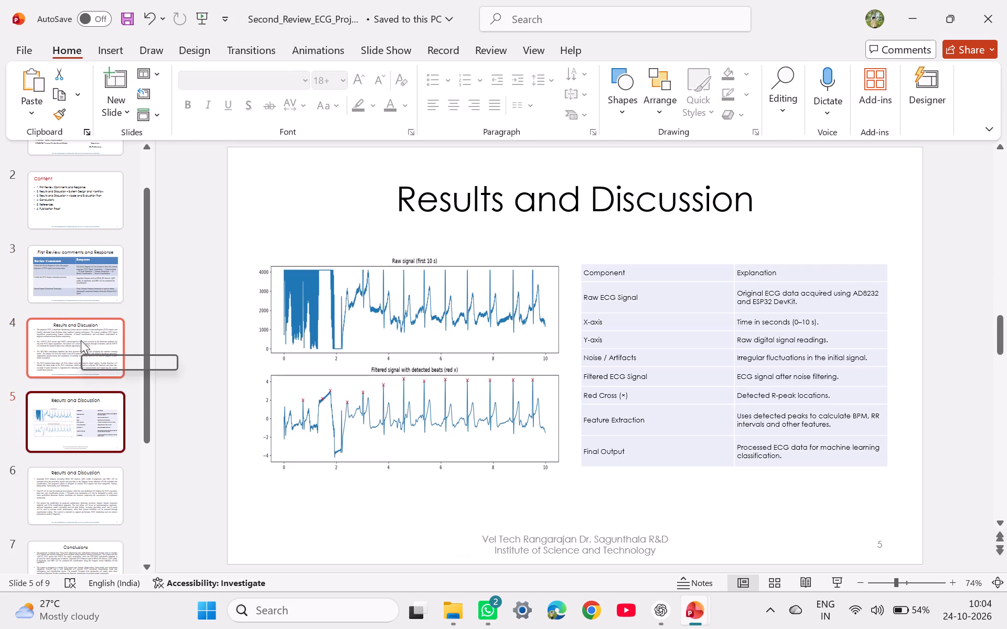
{"action": "left_click", "coordinate": [87, 402]}
{"action": "left_click", "coordinate": [87, 402]}
{"action": "left_click_drag", "start_coordinate": [87, 402], "coordinate": [74, 341]}
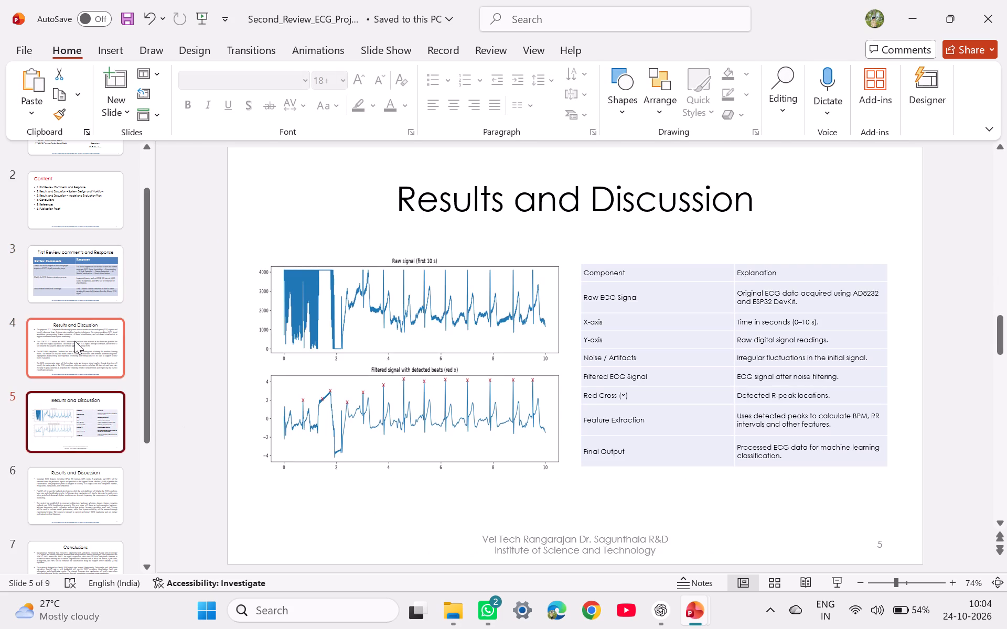
{"action": "left_click_drag", "start_coordinate": [74, 341], "coordinate": [74, 339]}
{"action": "double_click", "coordinate": [74, 339]}
{"action": "left_click_drag", "start_coordinate": [74, 339], "coordinate": [84, 418]}
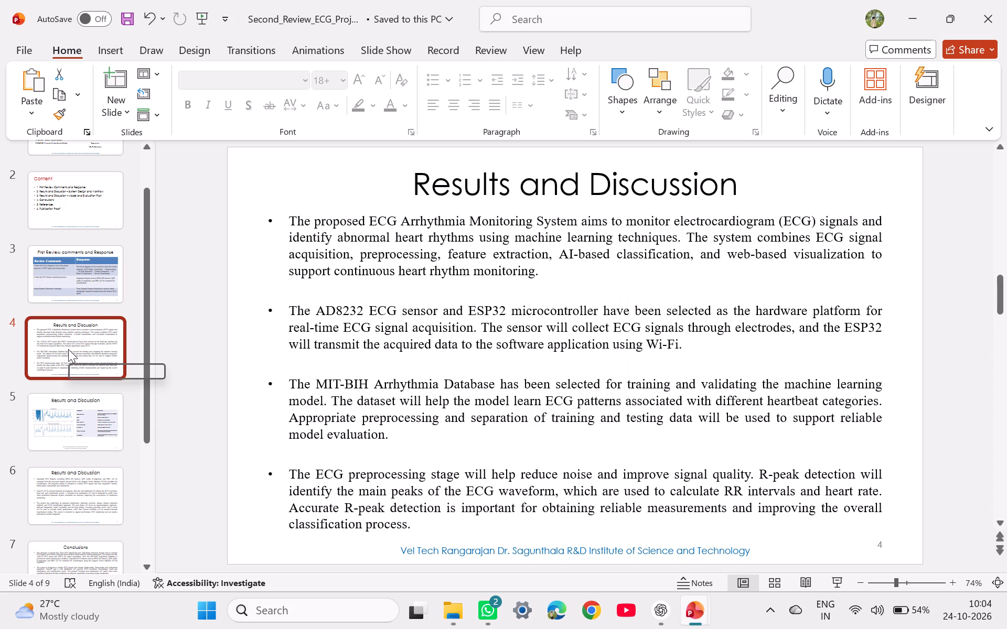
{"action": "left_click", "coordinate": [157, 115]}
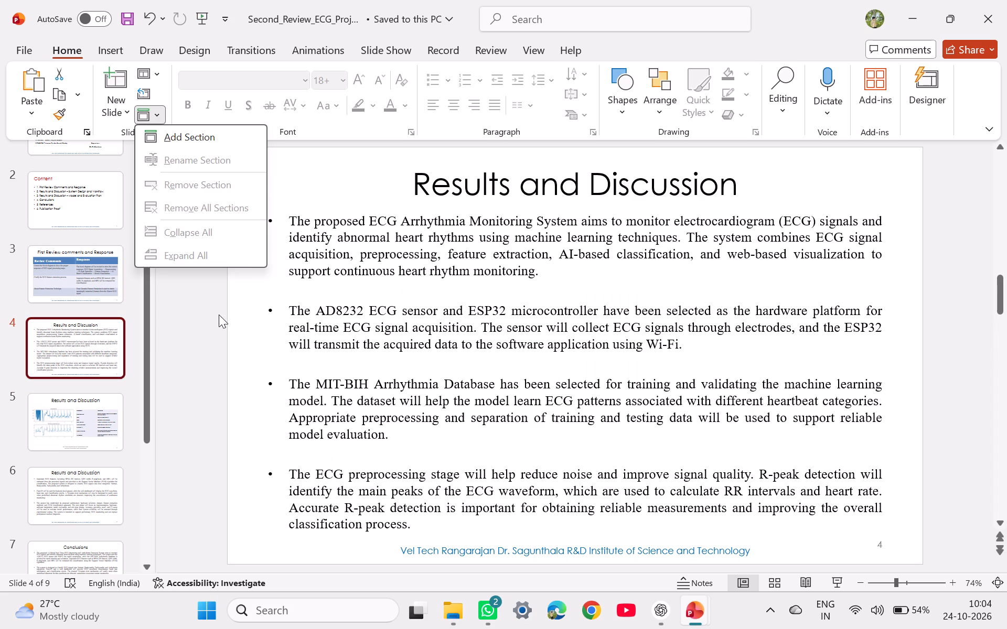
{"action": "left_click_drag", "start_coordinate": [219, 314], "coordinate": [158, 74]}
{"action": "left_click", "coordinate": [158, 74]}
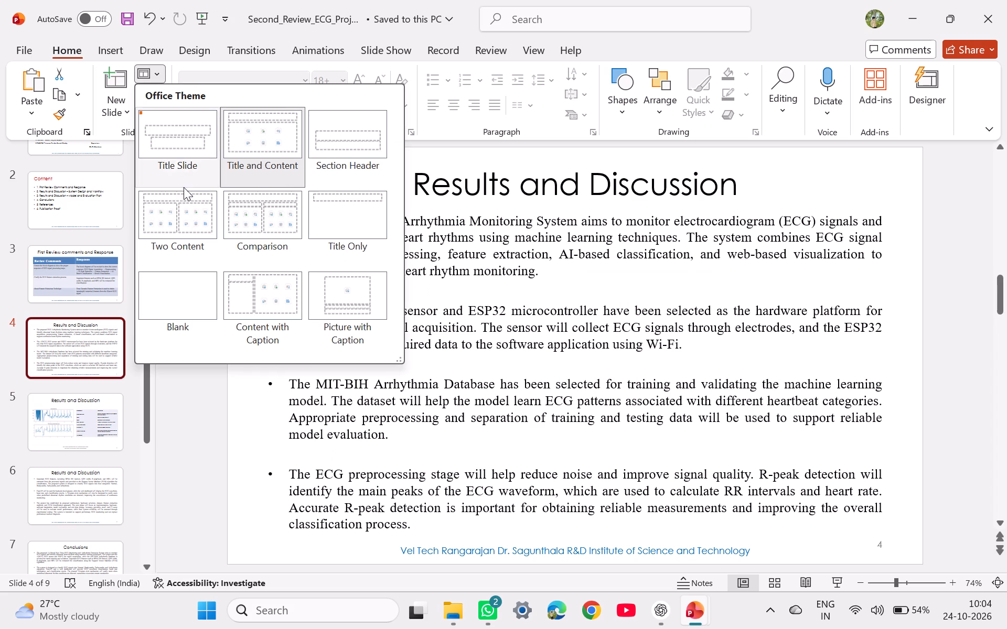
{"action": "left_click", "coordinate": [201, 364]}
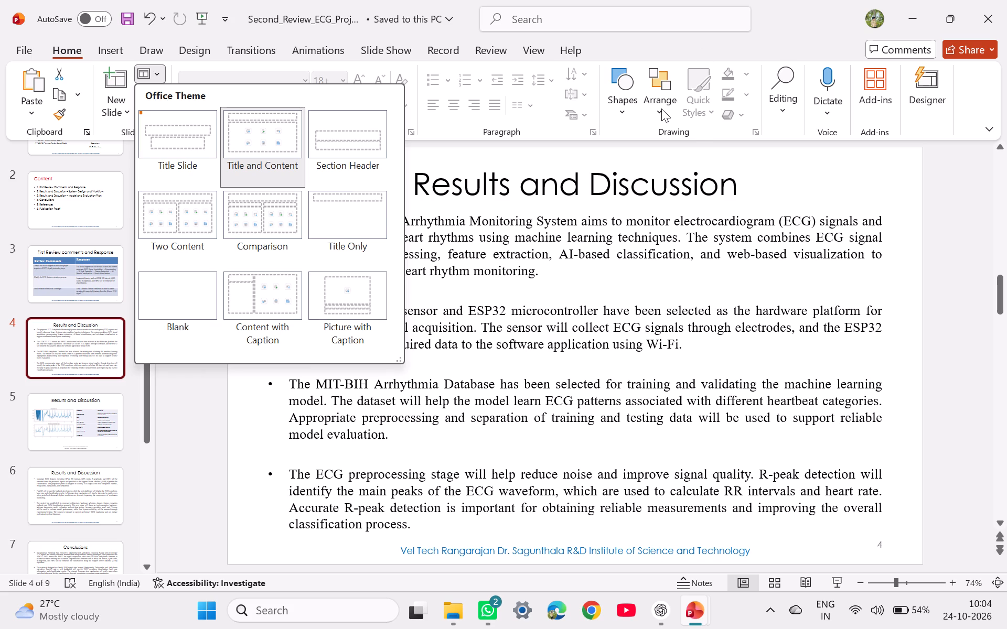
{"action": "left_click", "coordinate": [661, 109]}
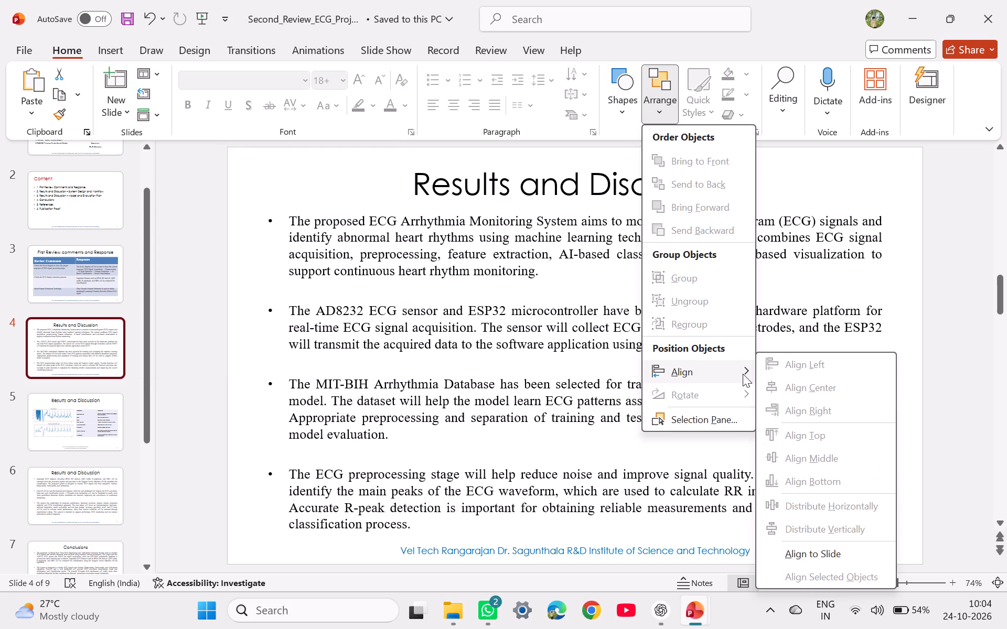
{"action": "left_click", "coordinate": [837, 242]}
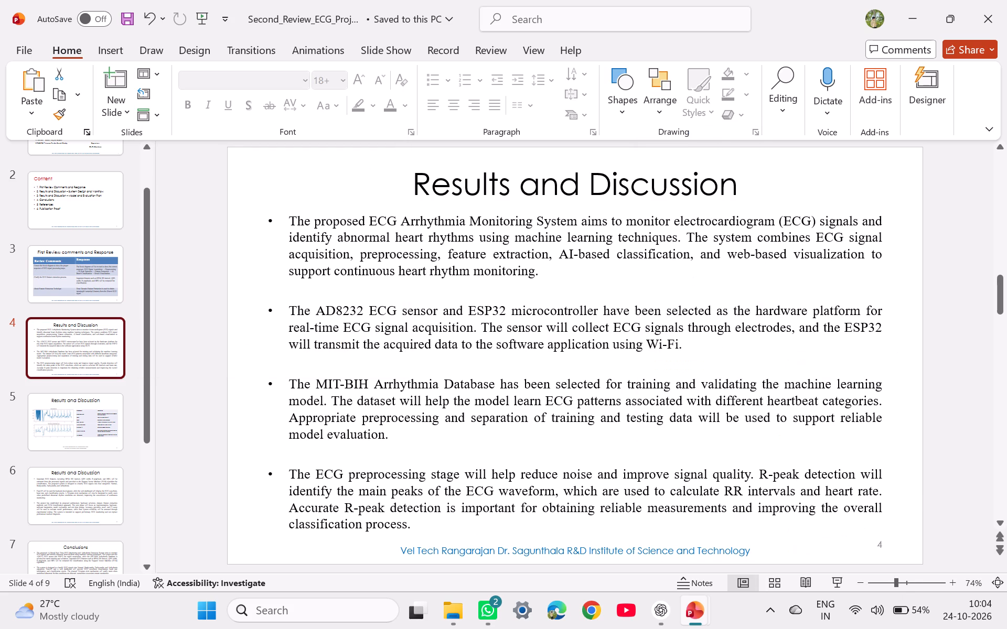
Review the Results and Discussion paragraphs on slides 4 and 6, ending in slide 4's body text.
{"action": "left_click", "coordinate": [95, 349]}
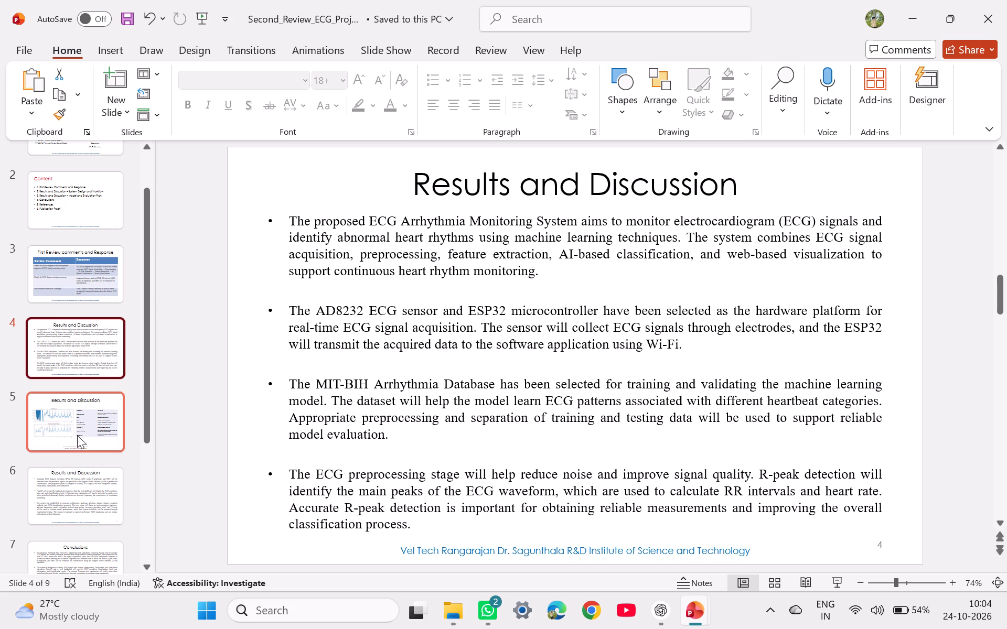
{"action": "left_click", "coordinate": [77, 435]}
{"action": "double_click", "coordinate": [79, 352]}
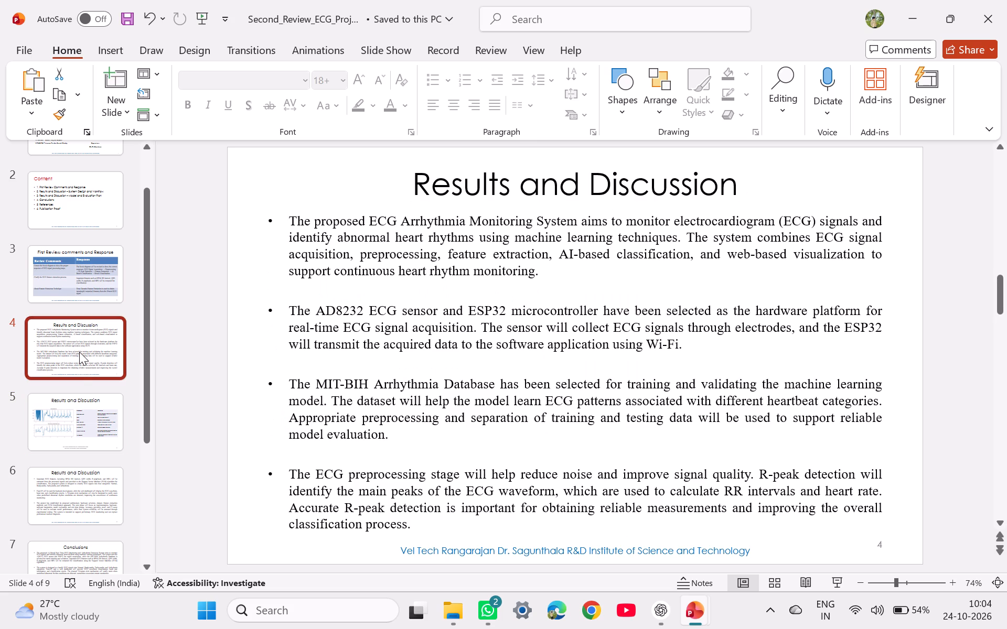
{"action": "left_click", "coordinate": [74, 515]}
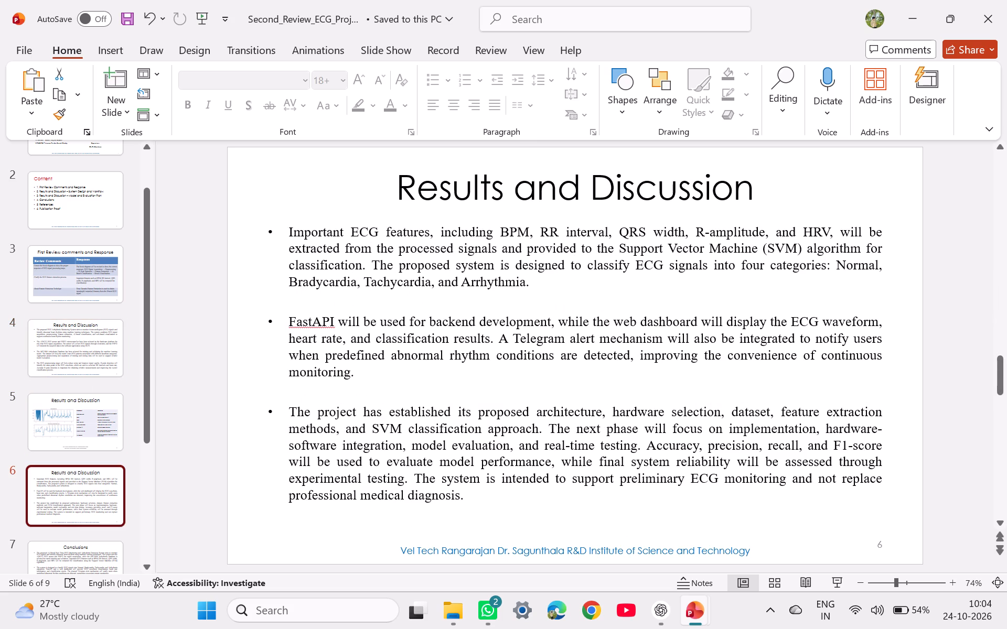
{"action": "left_click", "coordinate": [101, 365]}
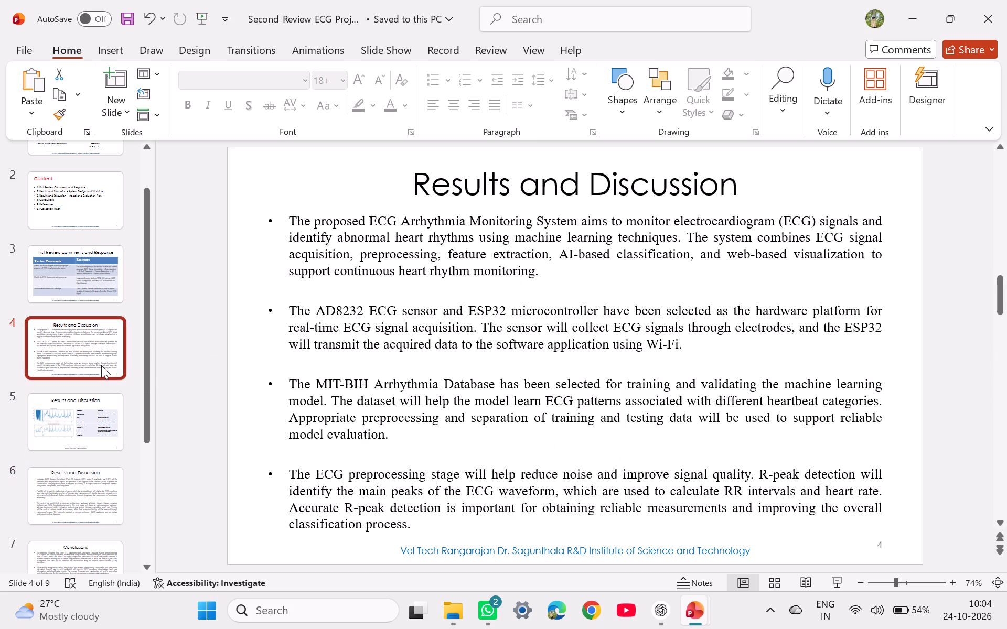
{"action": "left_click", "coordinate": [321, 389]}
{"action": "key", "text": "ctrl+a"}
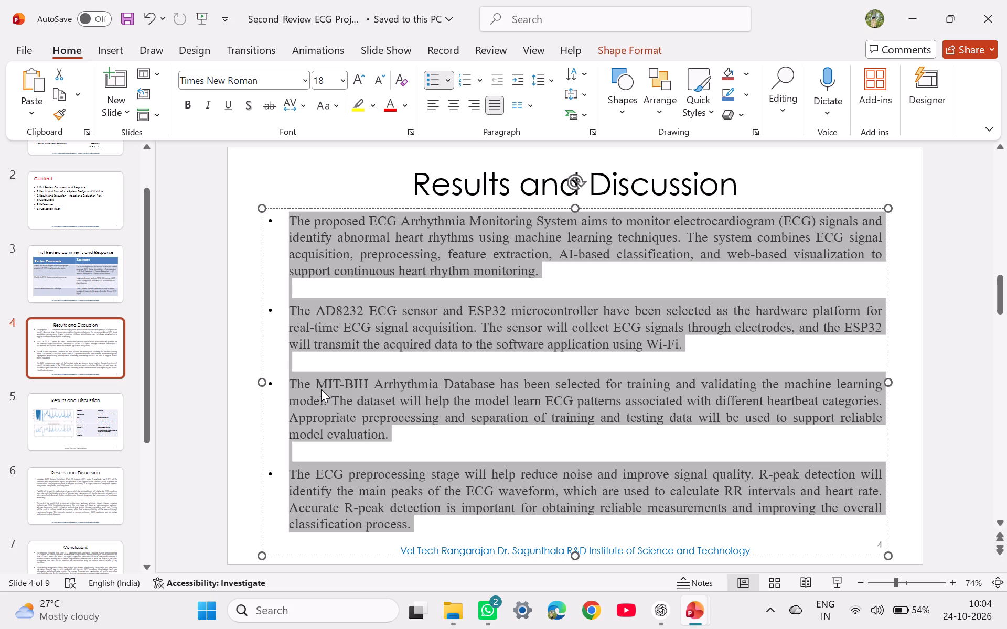
{"action": "left_click", "coordinate": [369, 383]}
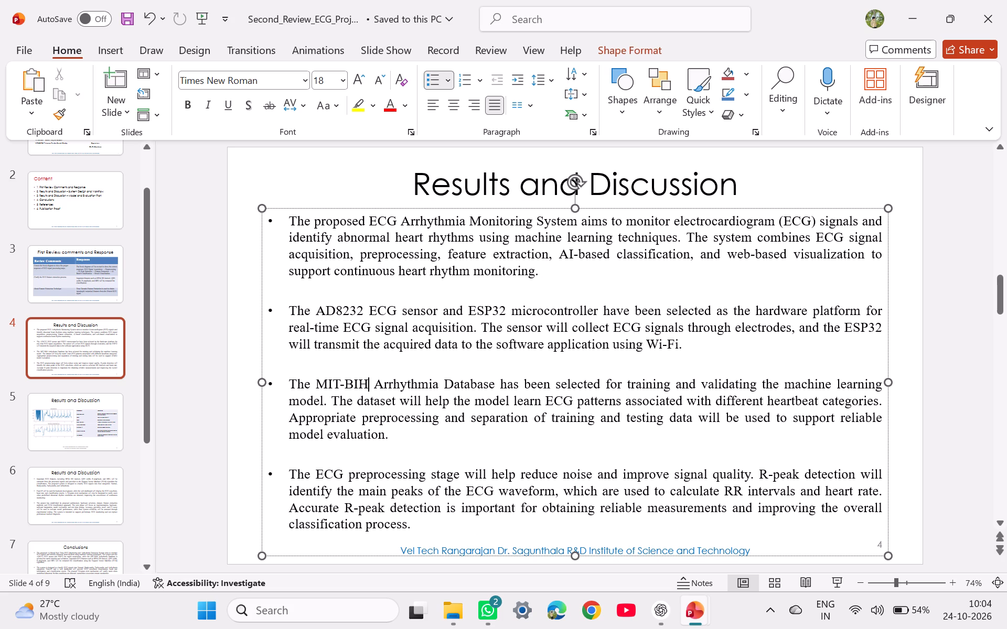
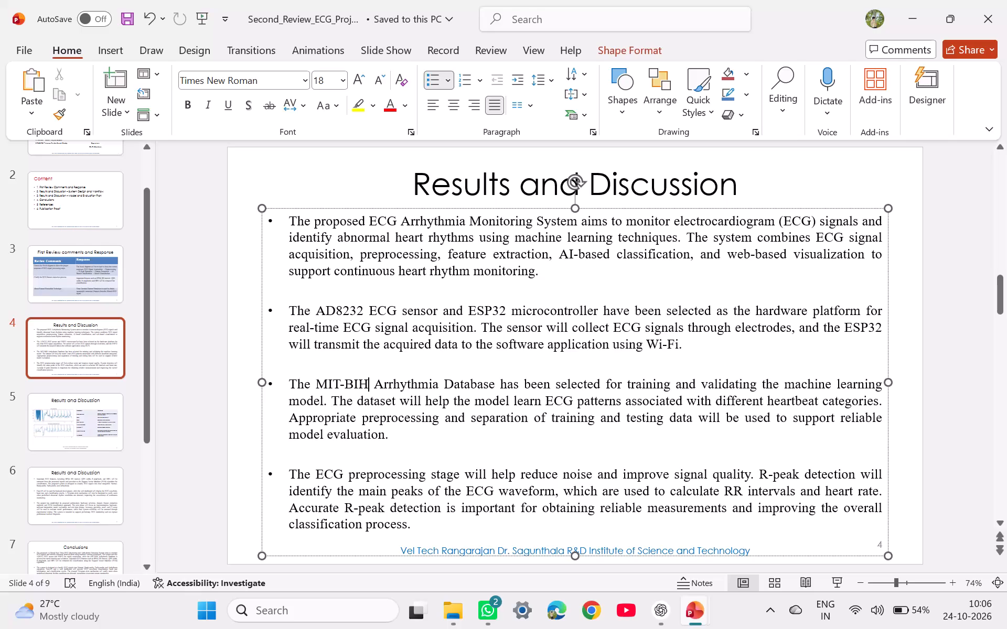
Move the slide with the ECG signal plots and component table ahead of the Results and Discussion text slide, into position 4.
{"action": "double_click", "coordinate": [57, 410]}
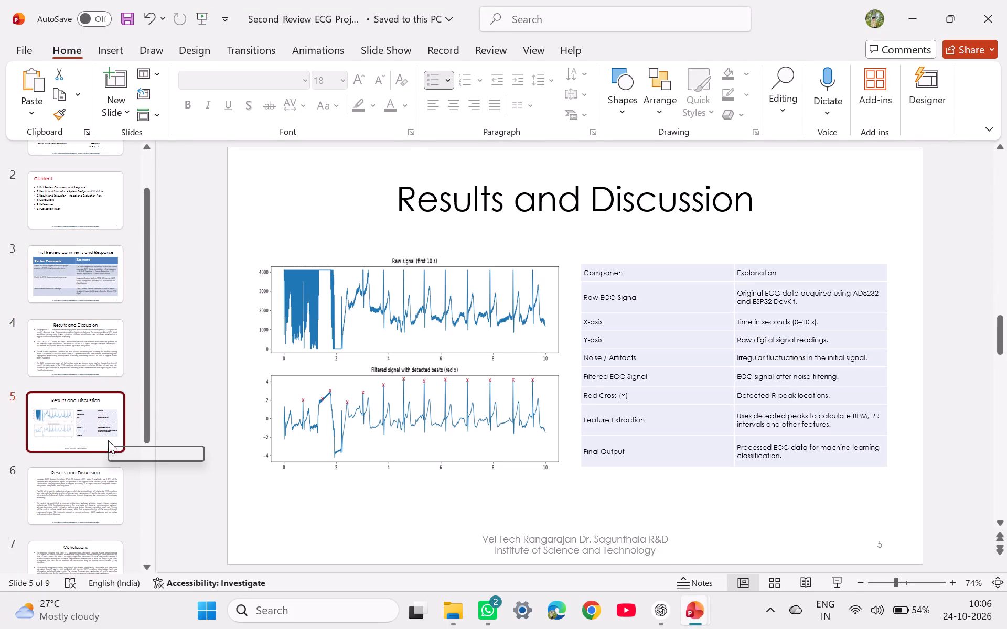
{"action": "left_click", "coordinate": [108, 440]}
{"action": "left_click", "coordinate": [86, 323]}
{"action": "left_click_drag", "start_coordinate": [115, 418], "coordinate": [87, 356]}
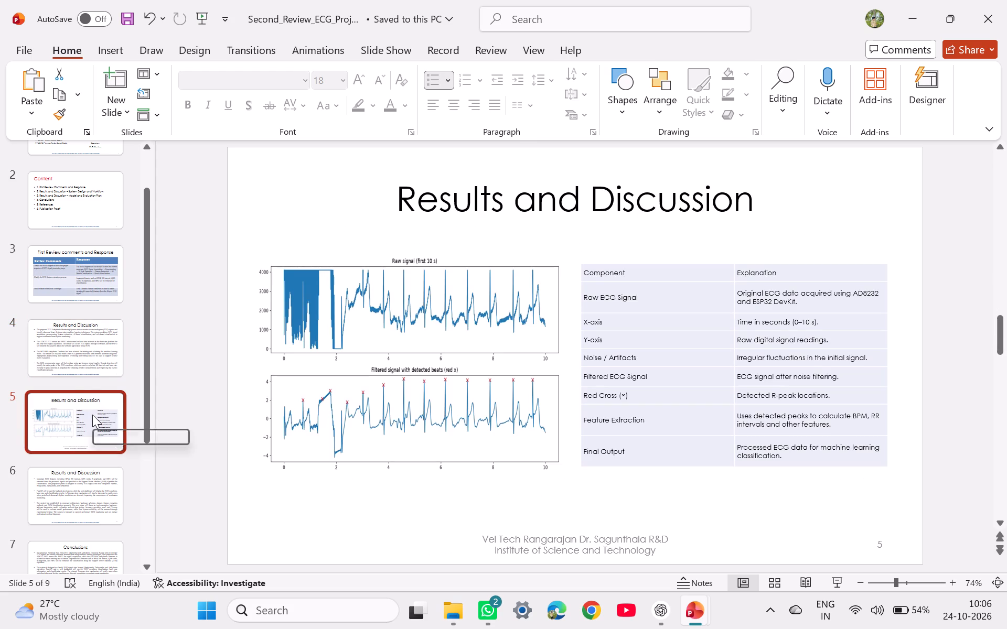
{"action": "left_click_drag", "start_coordinate": [92, 415], "coordinate": [88, 339]}
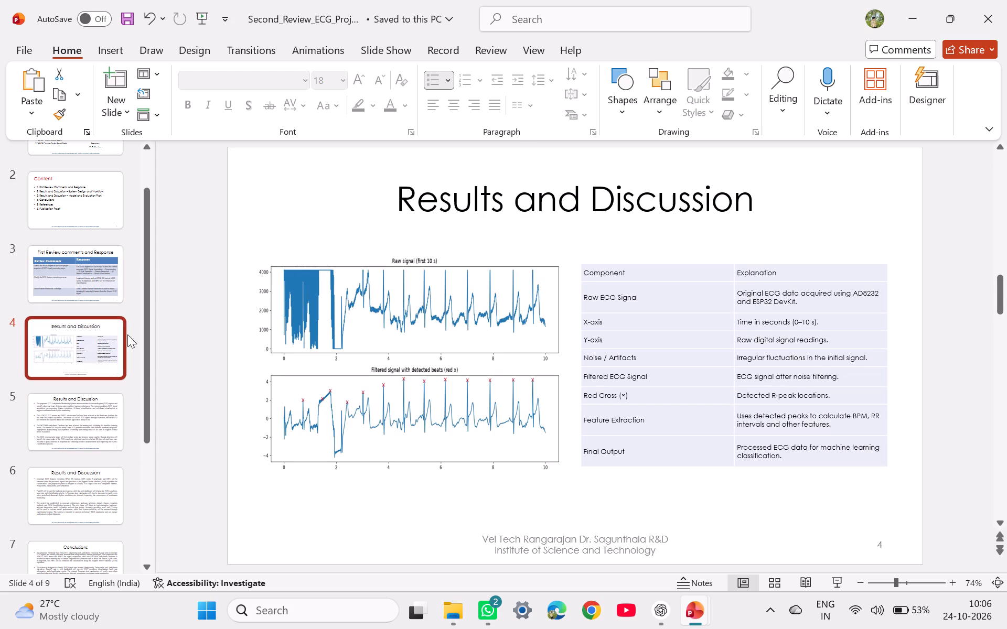
Review the title slide and the Content slide at the start of the ECG presentation.
{"action": "scroll", "coordinate": [59, 157], "scroll_direction": "up", "scroll_amount": 4}
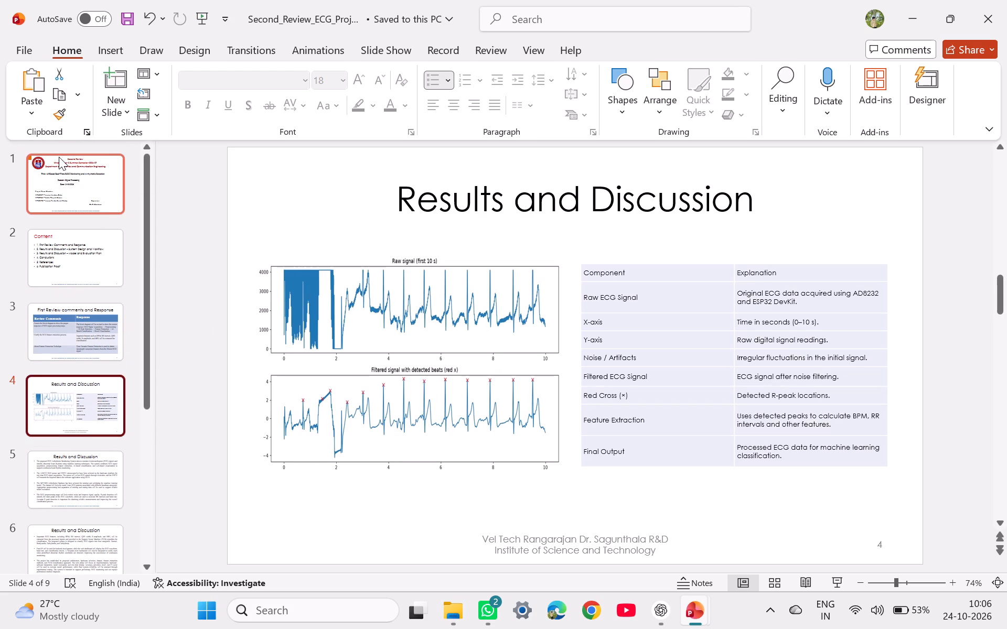
{"action": "left_click", "coordinate": [62, 180]}
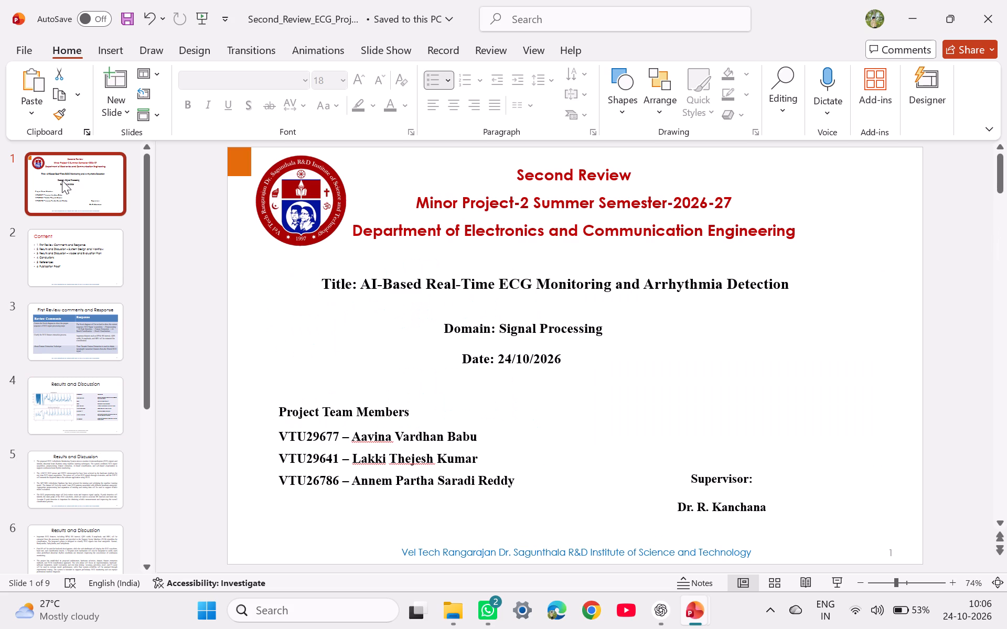
{"action": "key", "text": "Down"}
{"action": "key", "text": "Down"}
{"action": "key", "text": "Up"}
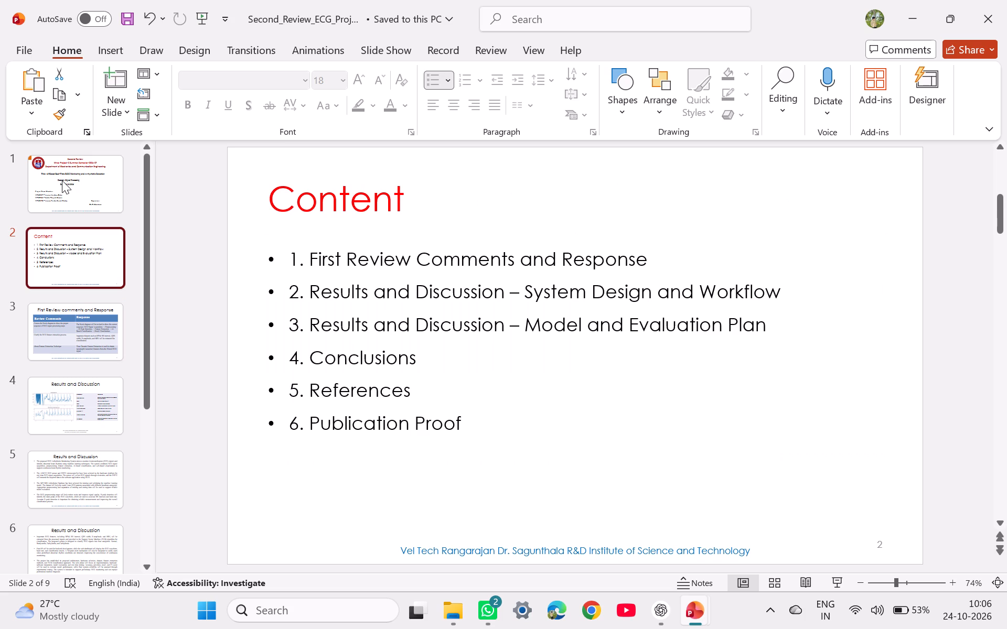
{"action": "key", "text": "Up"}
{"action": "key", "text": "Down"}
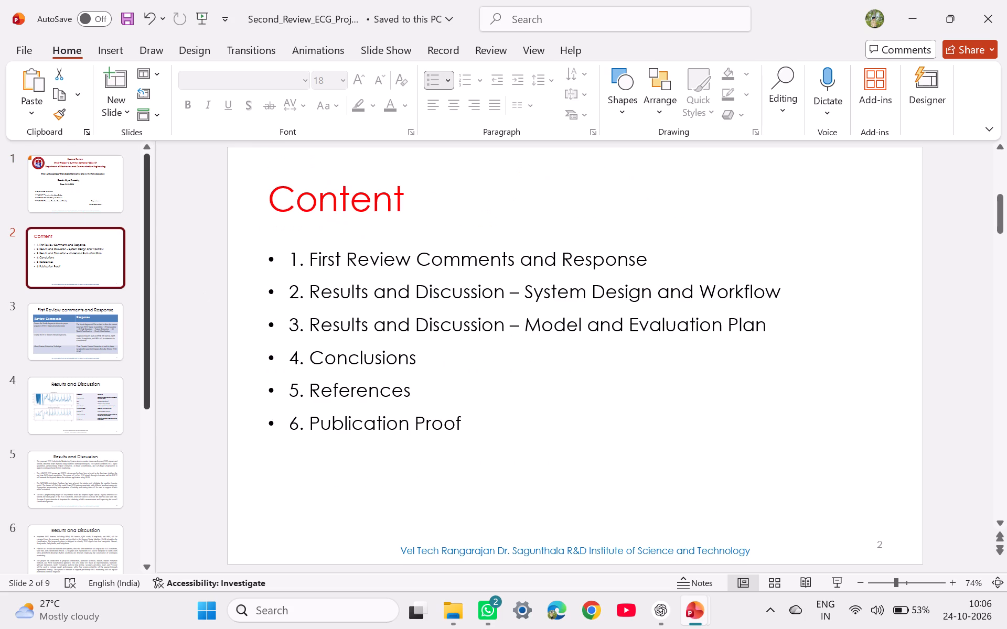
Switch to the Minor2 - SECOND REVIEW PPT presentation and examine its title and Content slides as a reference.
{"action": "left_click", "coordinate": [691, 606]}
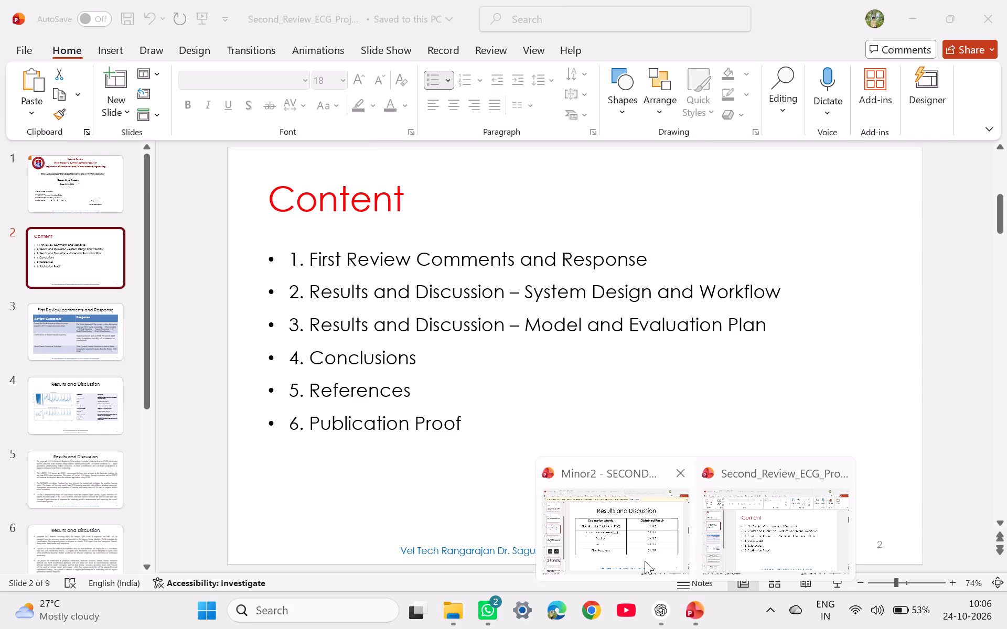
{"action": "left_click", "coordinate": [645, 561]}
{"action": "key", "text": "Up"}
{"action": "key", "text": "Up"}
{"action": "key", "text": "Up"}
{"action": "key", "text": "Up"}
{"action": "key", "text": "Down"}
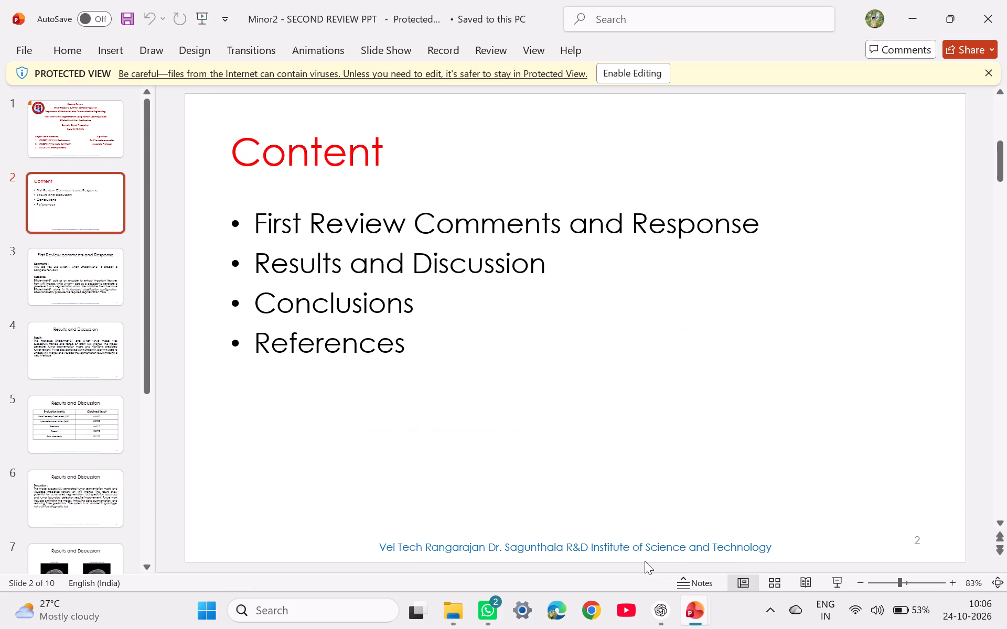
{"action": "key", "text": "Up"}
{"action": "key", "text": "Down"}
{"action": "key", "text": "Up"}
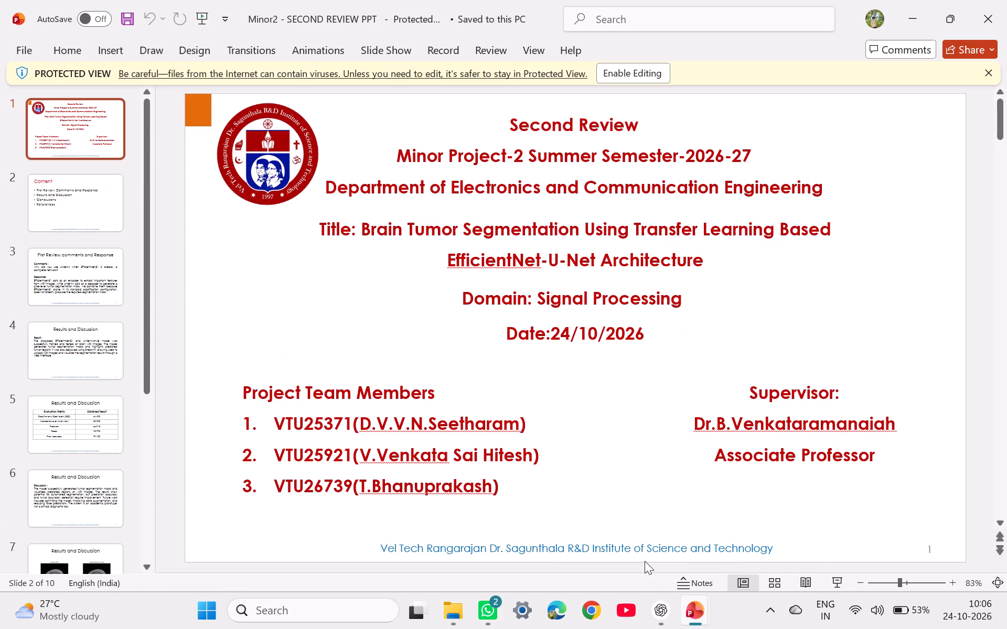
{"action": "key", "text": "Down"}
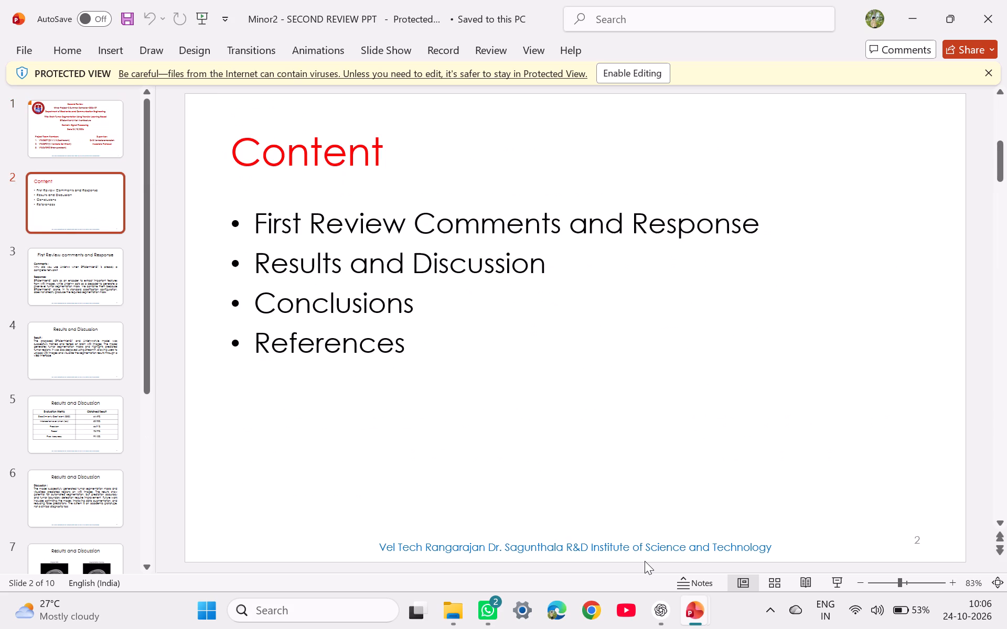
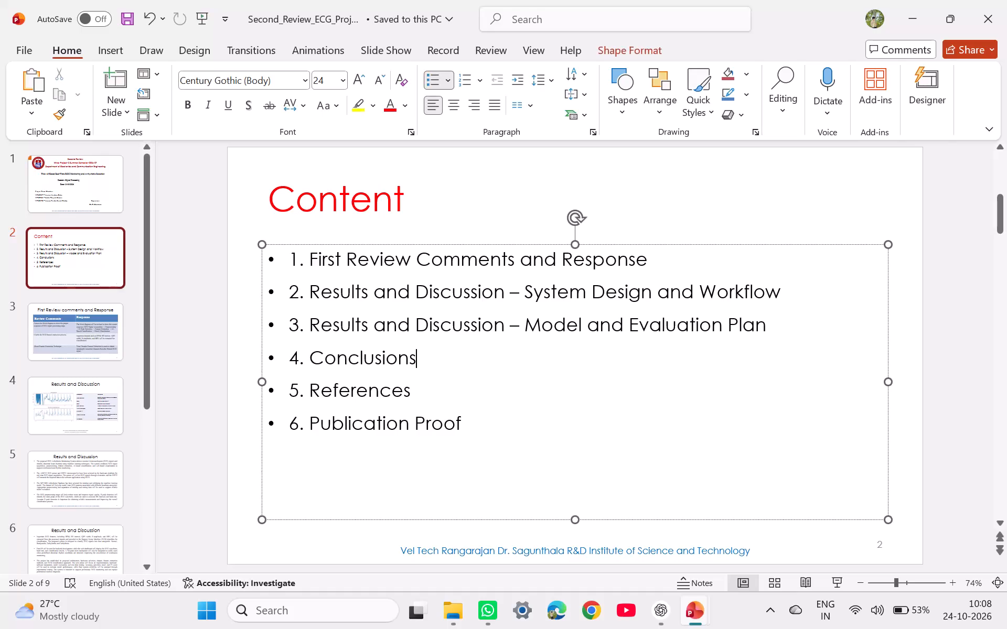
Shorten the second Content entry to "Results and Discussion" and remove the separate Model and Evaluation Plan entry below it.
{"action": "left_click", "coordinate": [780, 321]}
{"action": "left_click", "coordinate": [82, 185]}
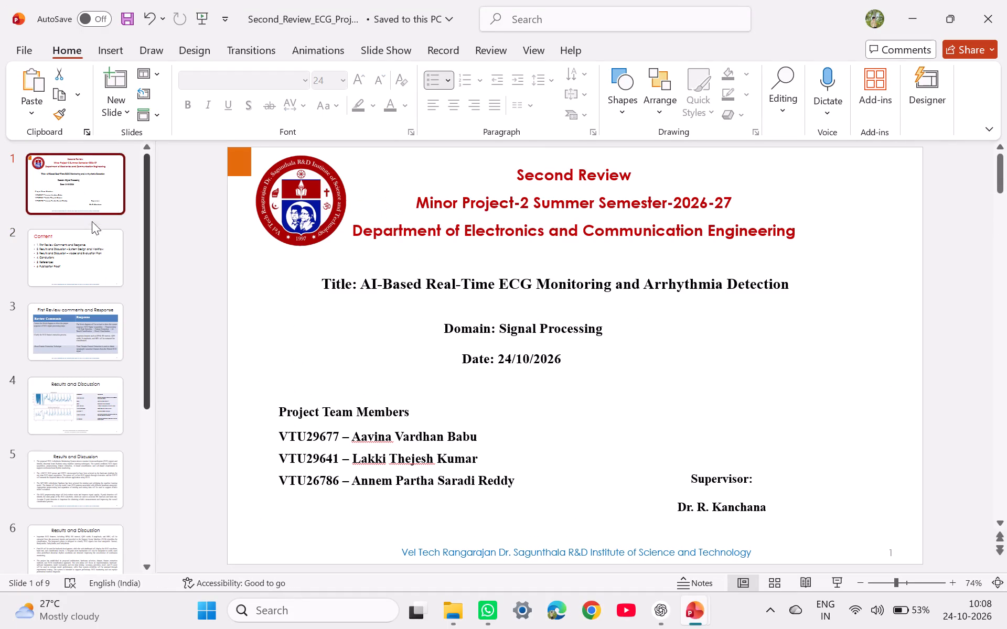
{"action": "left_click", "coordinate": [94, 236]}
{"action": "left_click", "coordinate": [468, 366]}
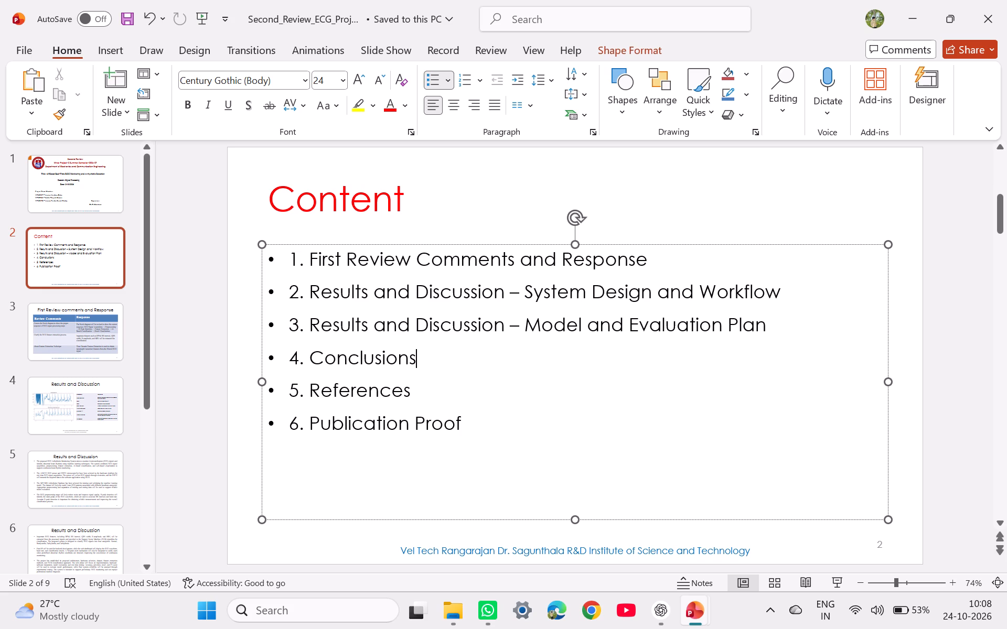
{"action": "left_click", "coordinate": [787, 320]}
{"action": "left_click", "coordinate": [787, 320]}
{"action": "left_click_drag", "start_coordinate": [787, 320], "coordinate": [340, 319]}
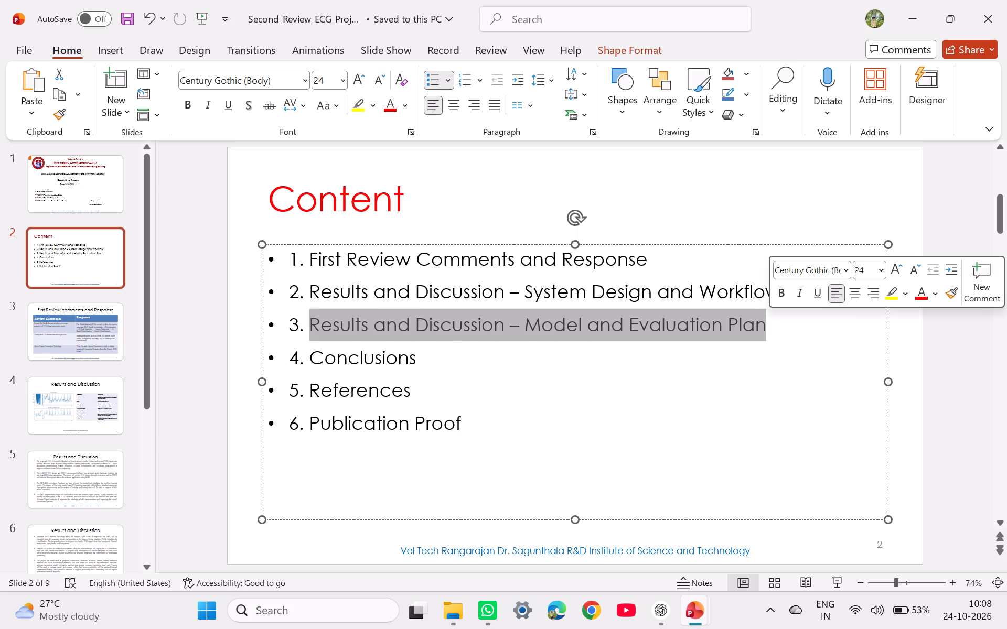
{"action": "left_click_drag", "start_coordinate": [340, 319], "coordinate": [527, 290]}
{"action": "key", "text": "BackSpace"}
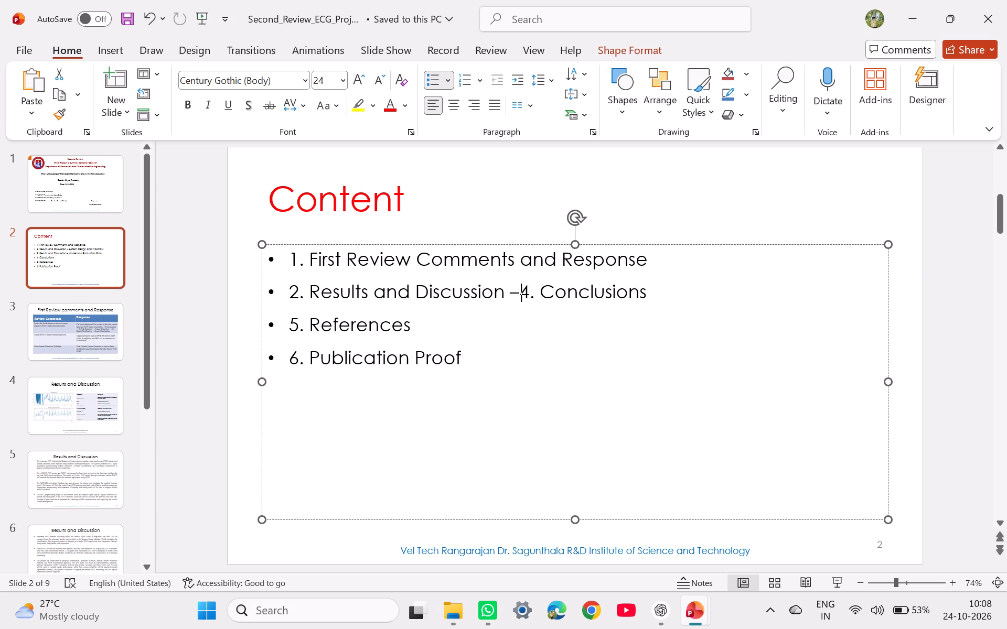
{"action": "key", "text": "BackSpace"}
{"action": "key", "text": "Return"}
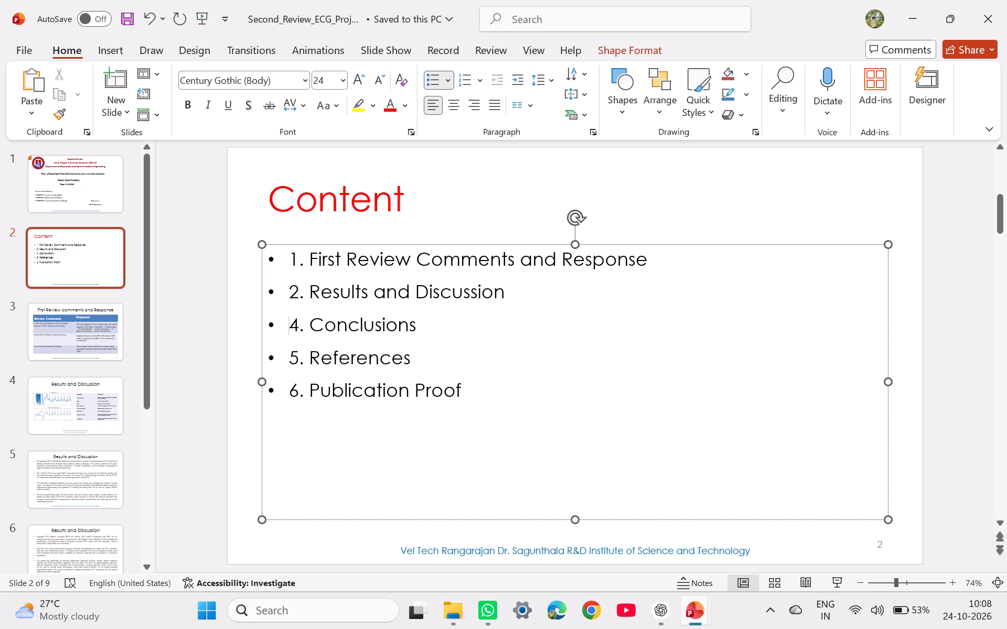
Delete the References entry between Conclusions and Publication Proof from the Content list.
{"action": "left_click", "coordinate": [431, 365]}
{"action": "key", "text": "BackSpace"}
{"action": "key", "text": "BackSpace"}
{"action": "key", "text": "BackSpace"}
{"action": "key", "text": "BackSpace"}
{"action": "key", "text": "BackSpace"}
{"action": "key", "text": "BackSpace"}
{"action": "key", "text": "BackSpace"}
{"action": "key", "text": "BackSpace"}
{"action": "key", "text": "BackSpace"}
{"action": "key", "text": "BackSpace"}
{"action": "key", "text": "BackSpace"}
{"action": "key", "text": "BackSpace"}
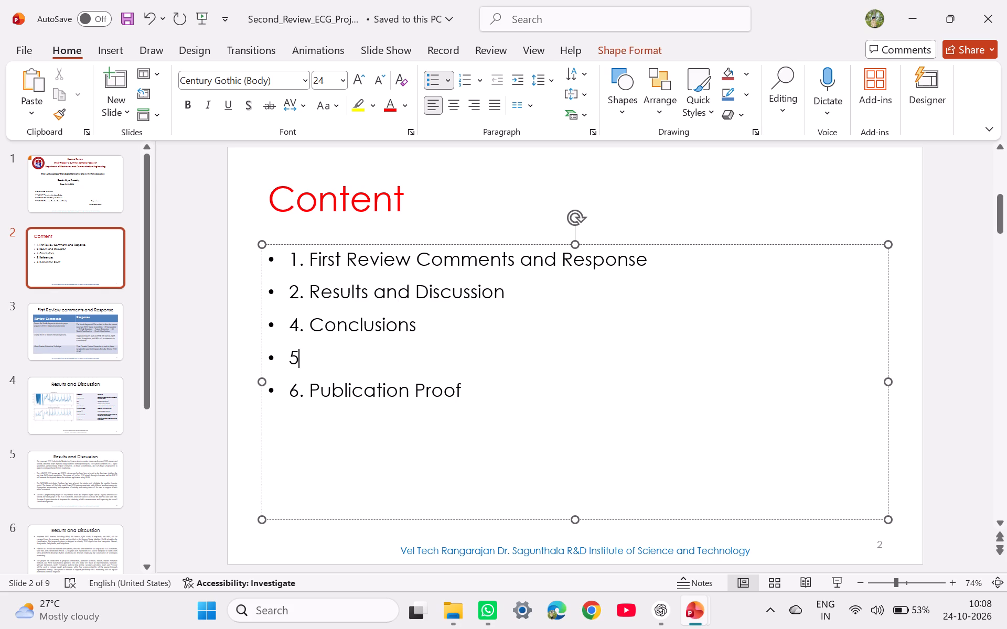
{"action": "key", "text": "BackSpace"}
{"action": "key", "text": "BackSpace"}
{"action": "key", "text": "BackSpace"}
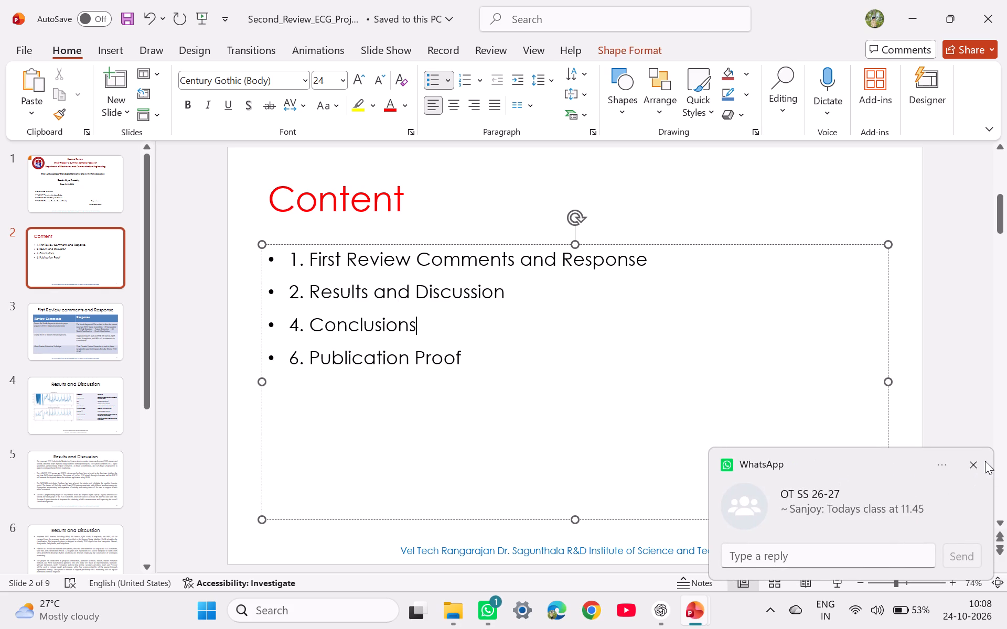
{"action": "left_click", "coordinate": [984, 461]}
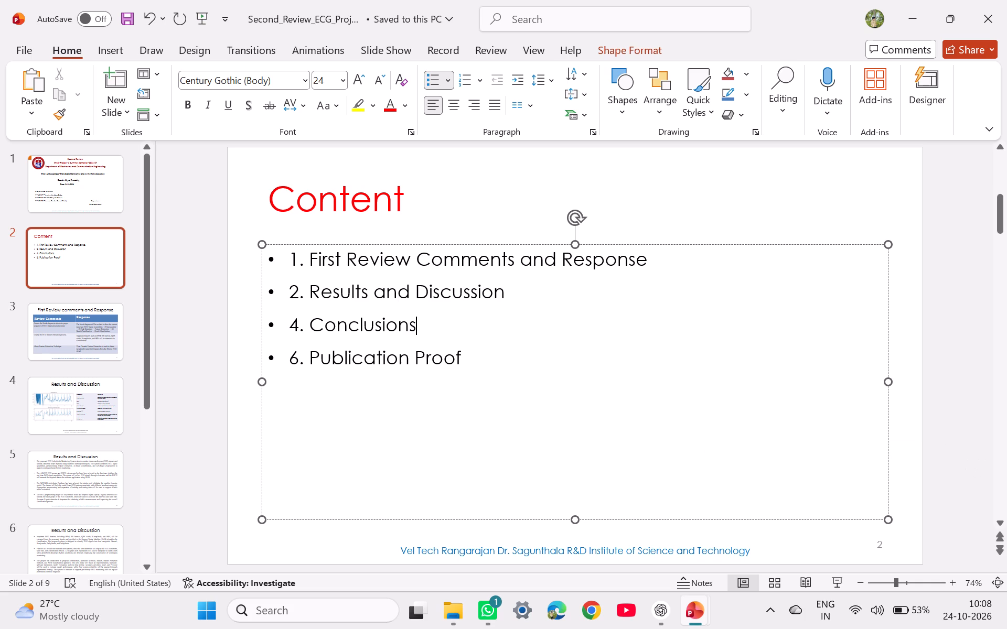
Add "References" as a new last entry below Publication Proof in the Content list.
{"action": "left_click", "coordinate": [472, 369]}
{"action": "key", "text": "Return"}
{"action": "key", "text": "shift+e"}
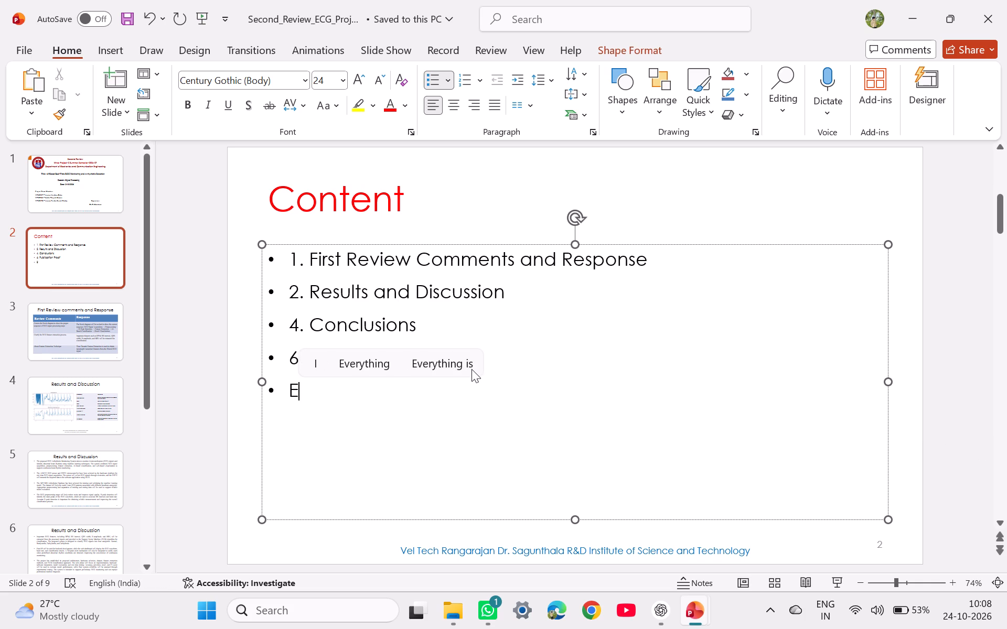
{"action": "key", "text": "backslash"}
{"action": "key", "text": "BackSpace"}
{"action": "key", "text": "BackSpace"}
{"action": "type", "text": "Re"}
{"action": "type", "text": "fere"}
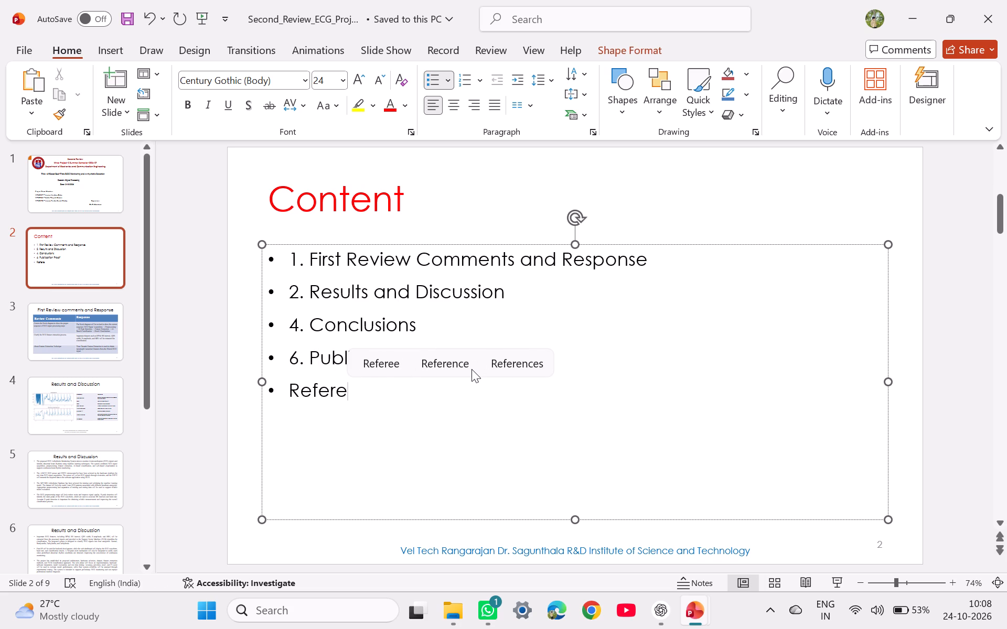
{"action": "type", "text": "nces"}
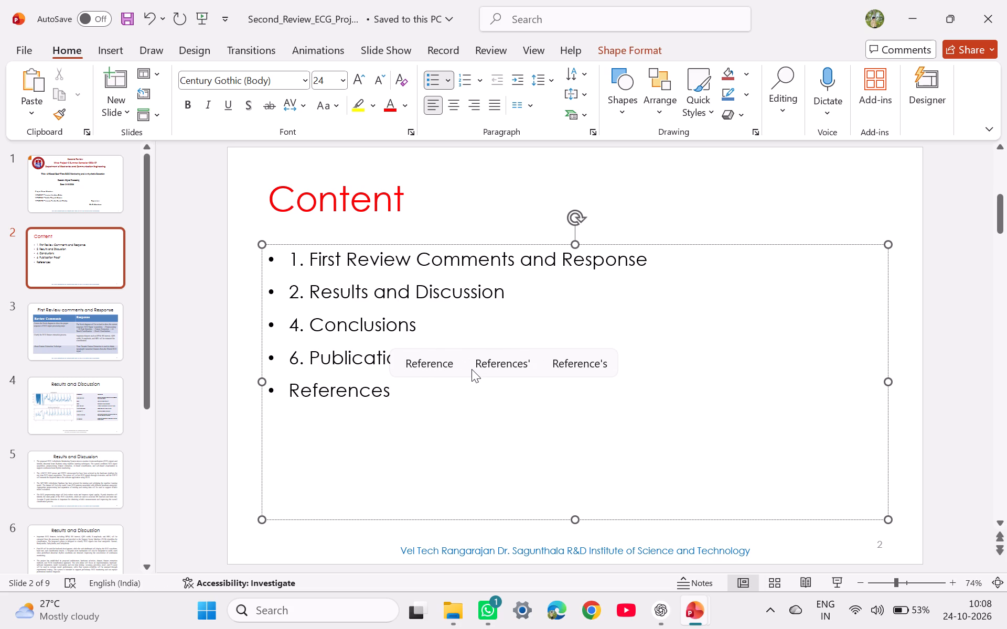
Remove the typed numbers in front of Publication Proof and Conclusions in the Content list.
{"action": "left_click", "coordinate": [310, 357]}
{"action": "key", "text": "BackSpace"}
{"action": "key", "text": "BackSpace"}
{"action": "key", "text": "BackSpace"}
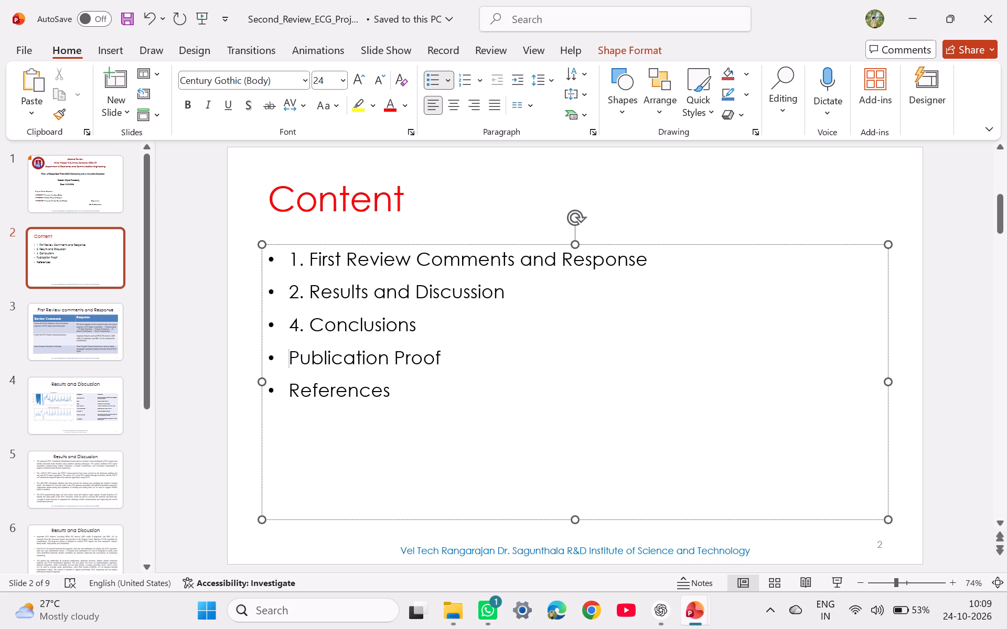
{"action": "key", "text": "Up"}
{"action": "key", "text": "Right"}
{"action": "key", "text": "Right"}
{"action": "key", "text": "BackSpace"}
{"action": "key", "text": "BackSpace"}
Remove the typed numbers in front of Results and Discussion and First Review Comments and Response in the Content list.
{"action": "key", "text": "Up"}
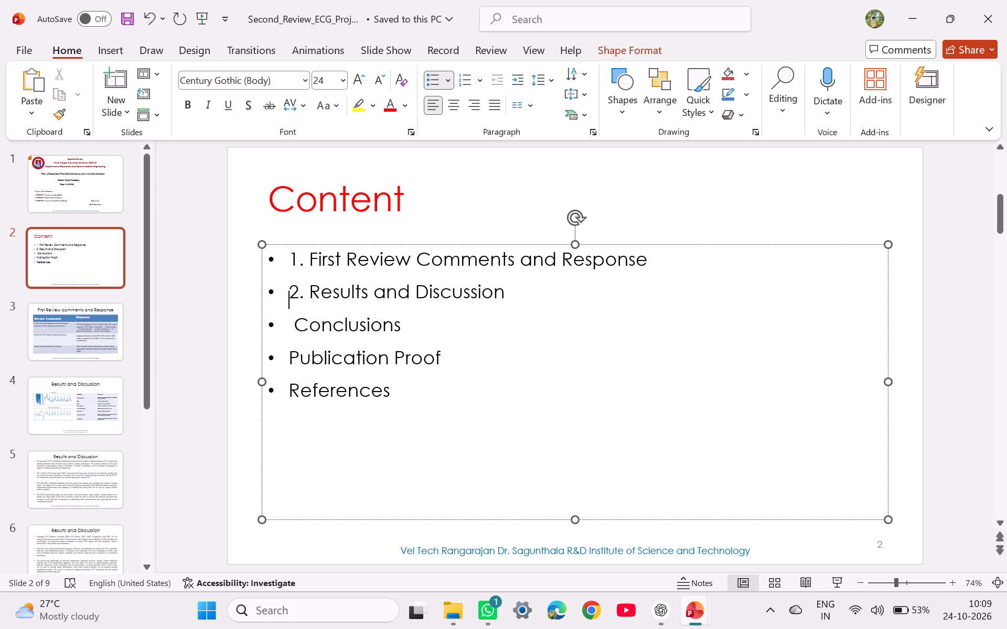
{"action": "key", "text": "Right"}
{"action": "key", "text": "Right"}
{"action": "key", "text": "BackSpace"}
{"action": "key", "text": "BackSpace"}
{"action": "key", "text": "Right"}
{"action": "key", "text": "Right"}
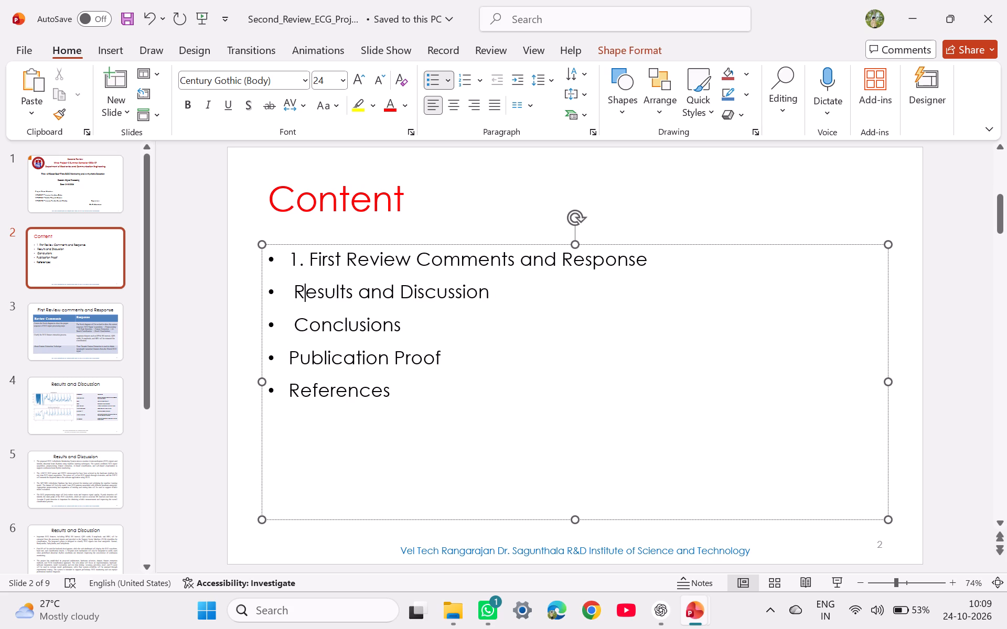
{"action": "key", "text": "Up"}
{"action": "key", "text": "BackSpace"}
{"action": "key", "text": "BackSpace"}
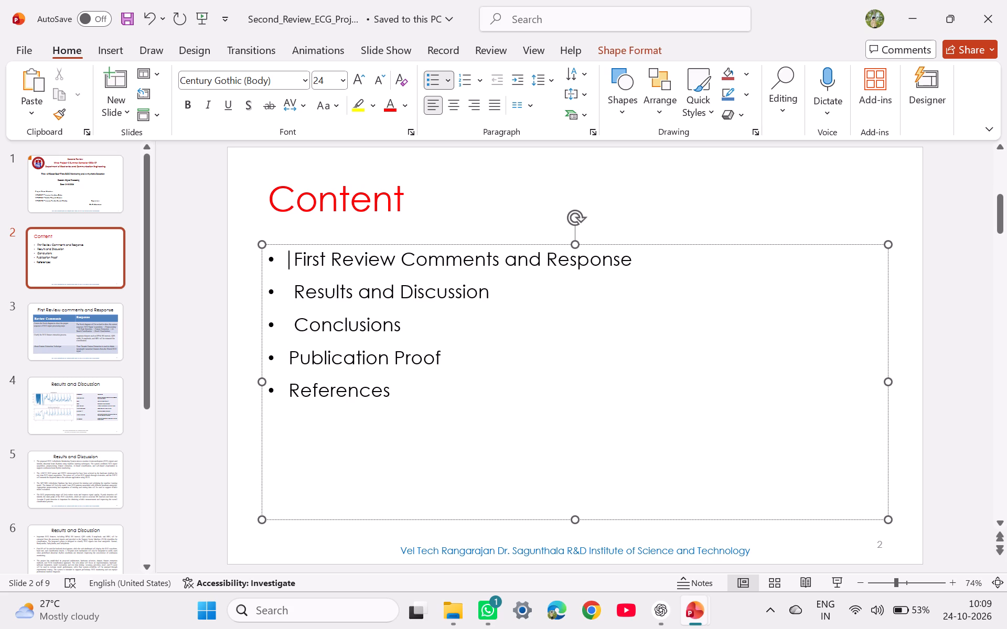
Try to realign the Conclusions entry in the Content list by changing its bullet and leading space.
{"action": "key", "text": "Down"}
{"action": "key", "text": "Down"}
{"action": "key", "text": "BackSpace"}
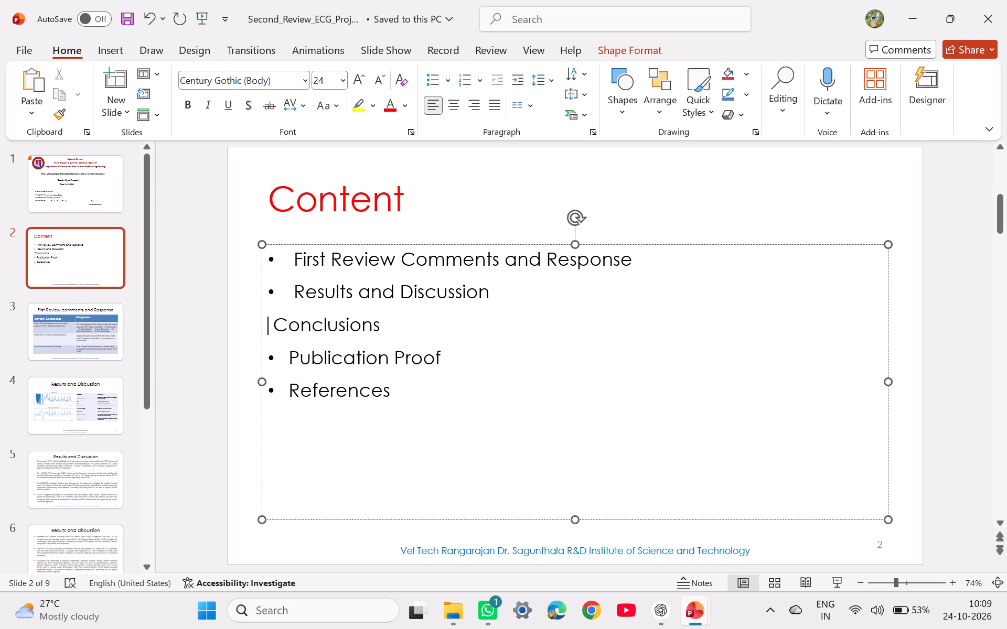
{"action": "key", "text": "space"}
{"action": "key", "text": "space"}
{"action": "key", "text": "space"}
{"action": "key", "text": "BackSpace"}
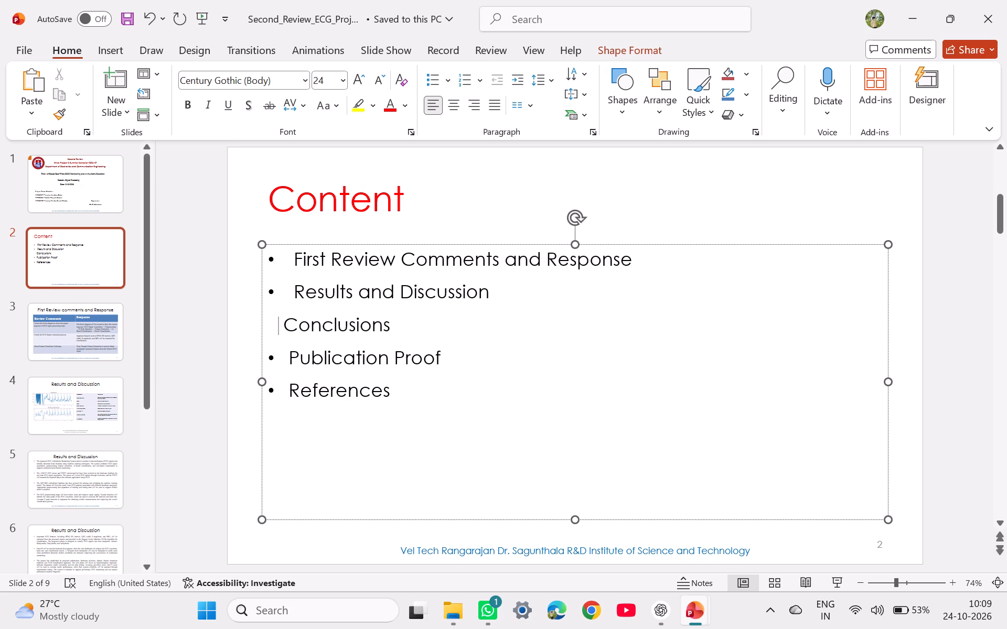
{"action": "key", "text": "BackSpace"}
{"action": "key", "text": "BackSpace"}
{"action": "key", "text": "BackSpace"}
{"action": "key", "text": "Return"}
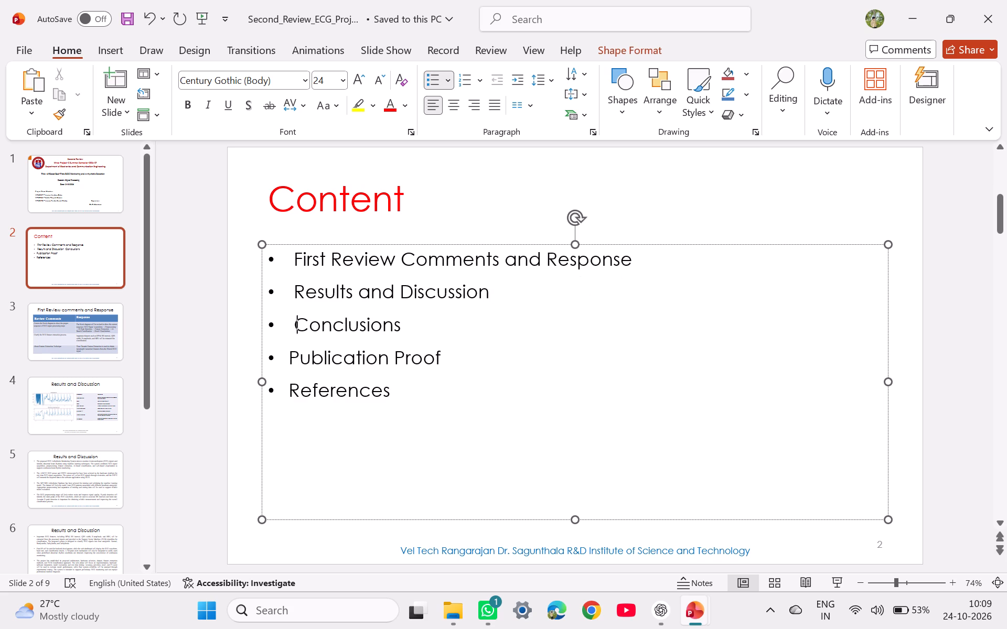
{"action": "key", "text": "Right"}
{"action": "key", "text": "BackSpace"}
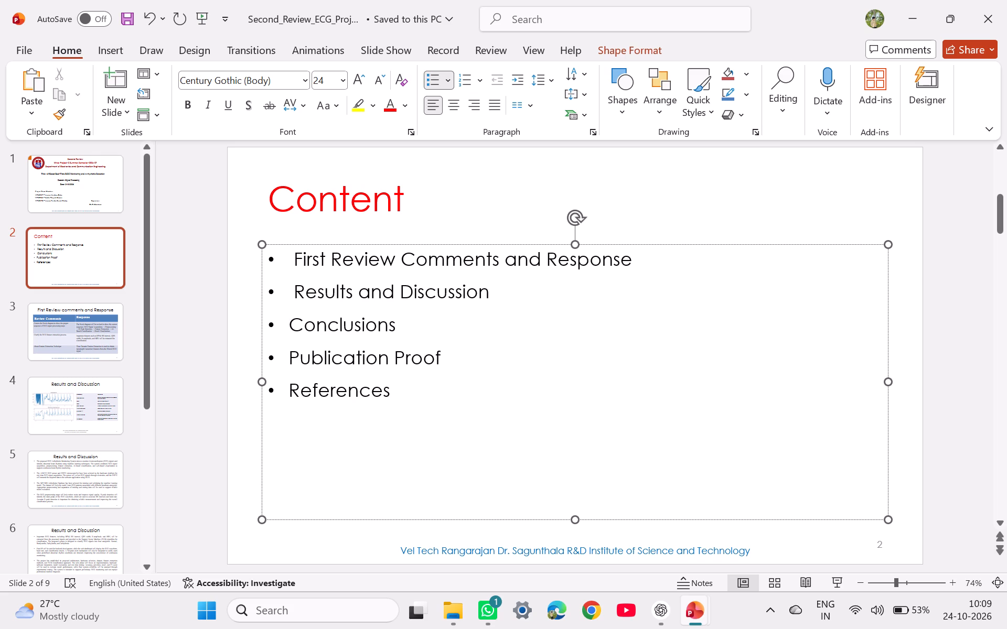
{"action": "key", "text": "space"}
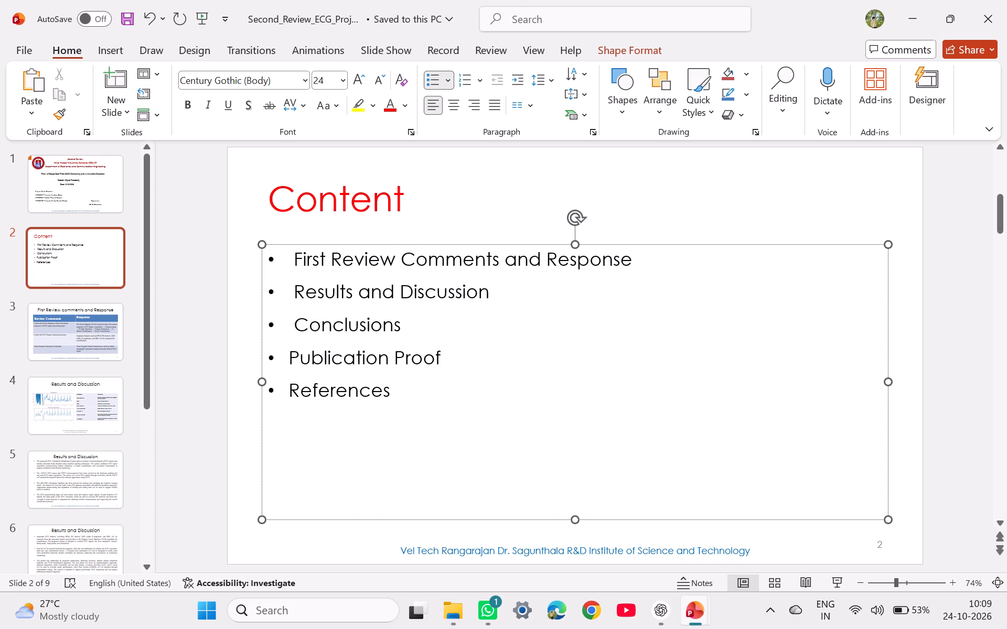
Add leading space before Publication Proof and References so they line up with the other Content entries.
{"action": "left_click", "coordinate": [284, 360]}
{"action": "key", "text": "space"}
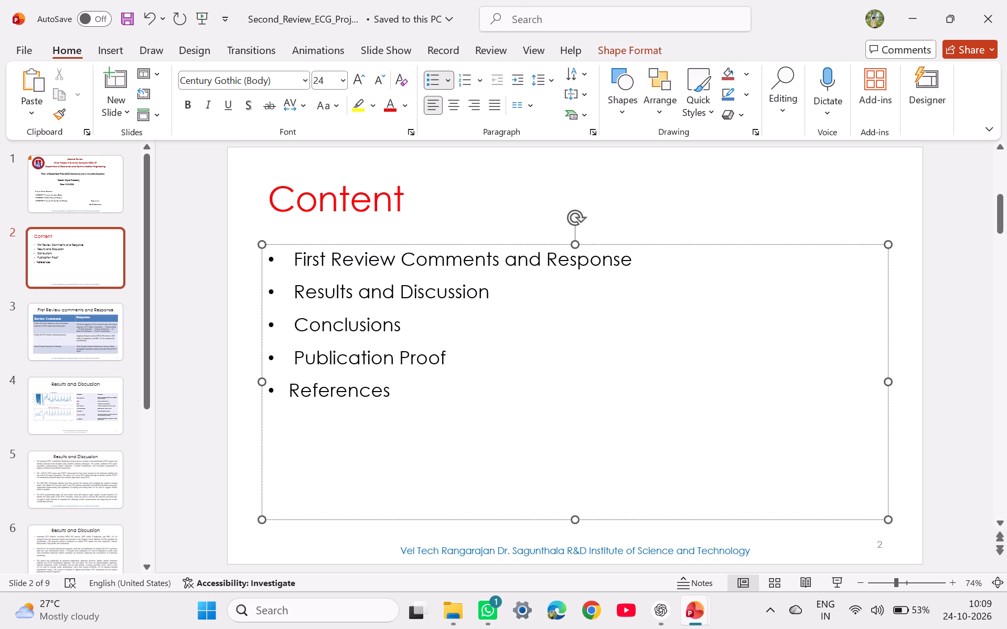
{"action": "left_click", "coordinate": [287, 389]}
{"action": "key", "text": "space"}
{"action": "key", "text": "space"}
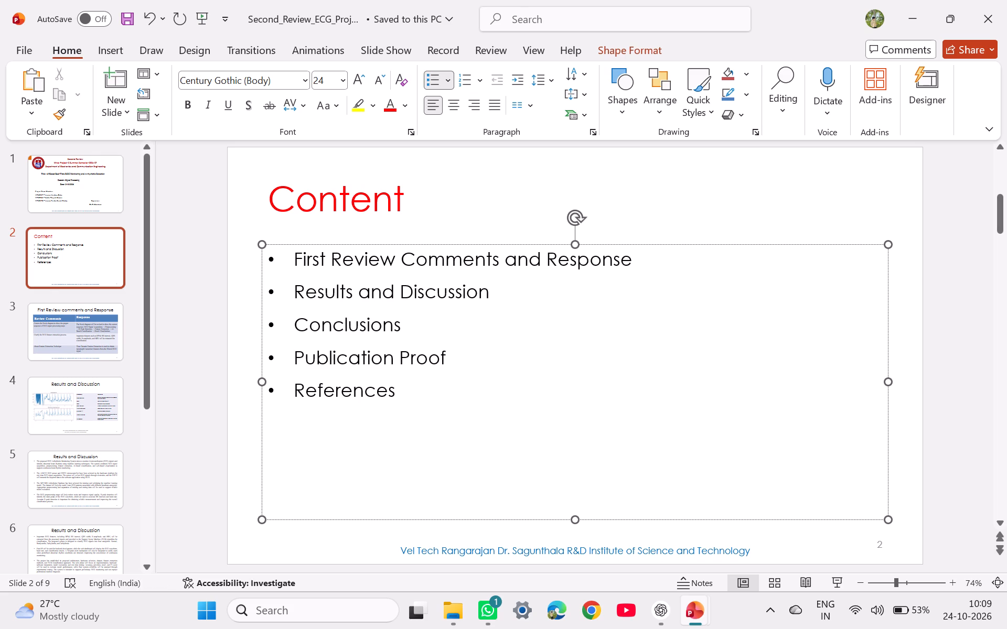
{"action": "left_click", "coordinate": [576, 365]}
Shorten the reference list's text box on the References slide from its lower edge so it clears the footer.
{"action": "scroll", "coordinate": [60, 385], "scroll_direction": "down", "scroll_amount": 8}
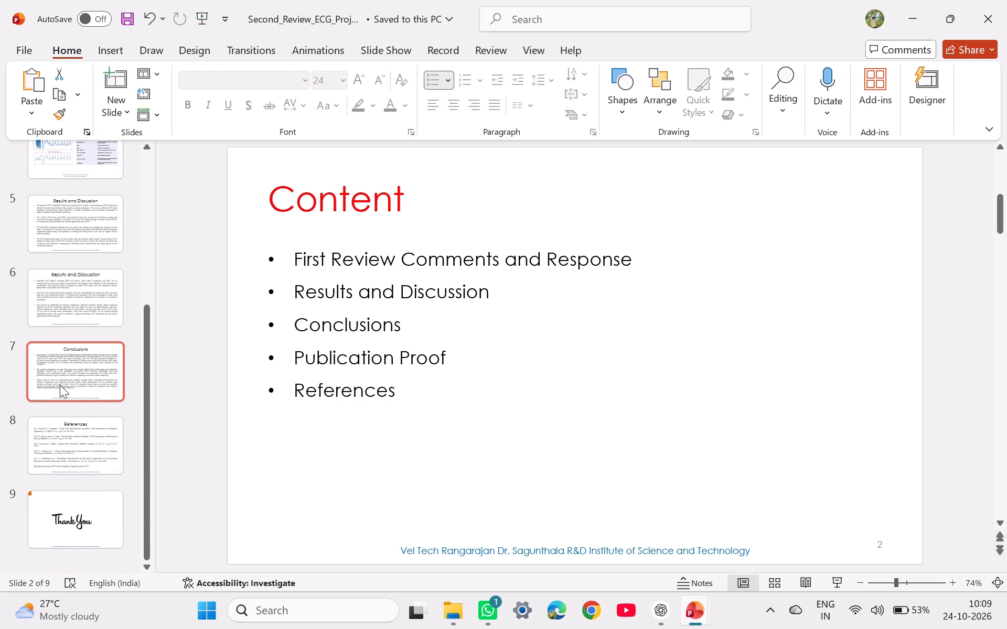
{"action": "left_click", "coordinate": [90, 462]}
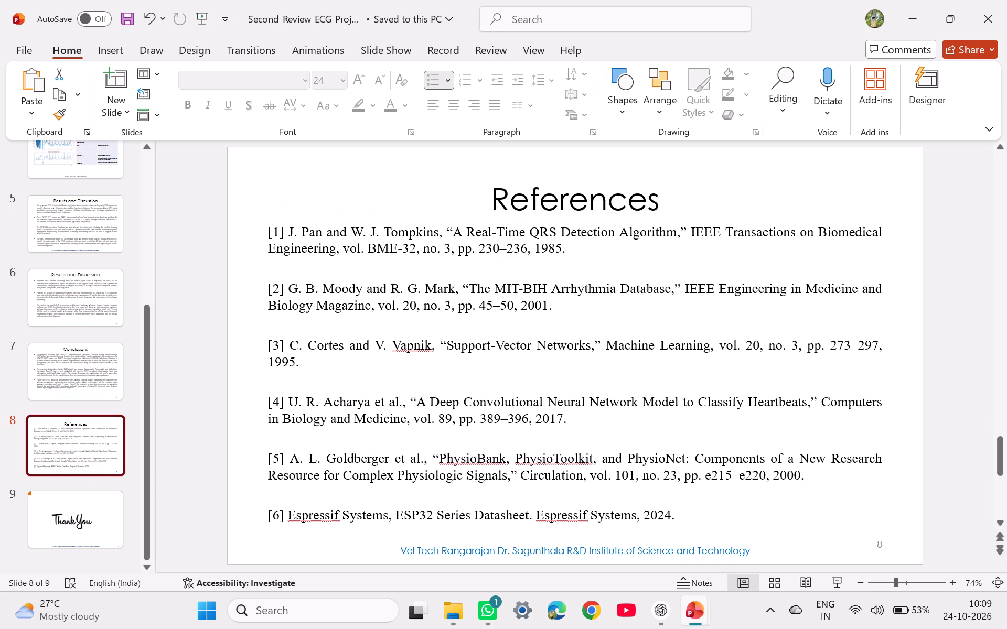
{"action": "left_click", "coordinate": [439, 425]}
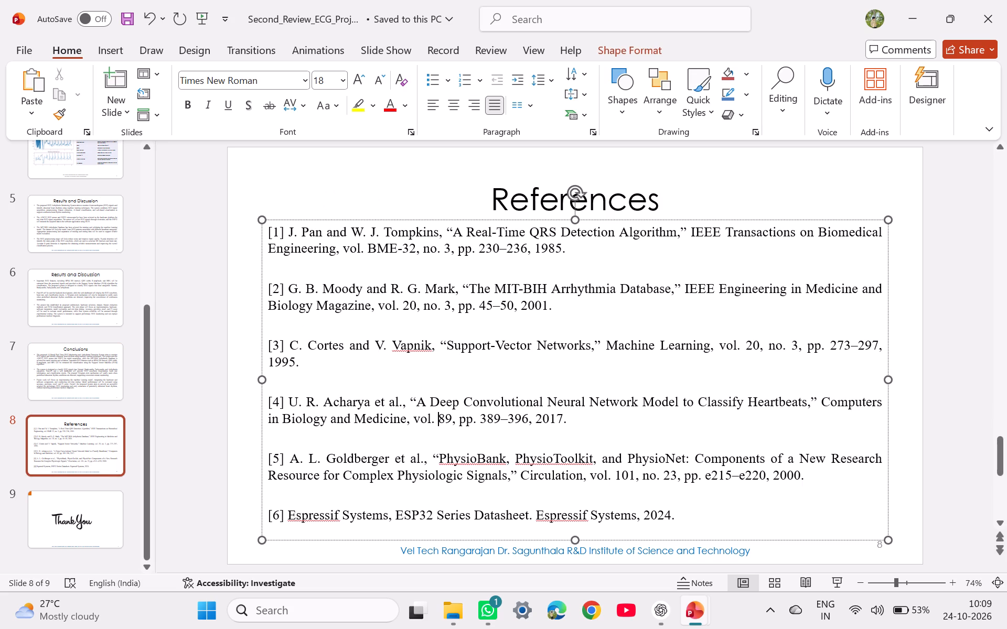
{"action": "left_click_drag", "start_coordinate": [577, 538], "coordinate": [574, 504]}
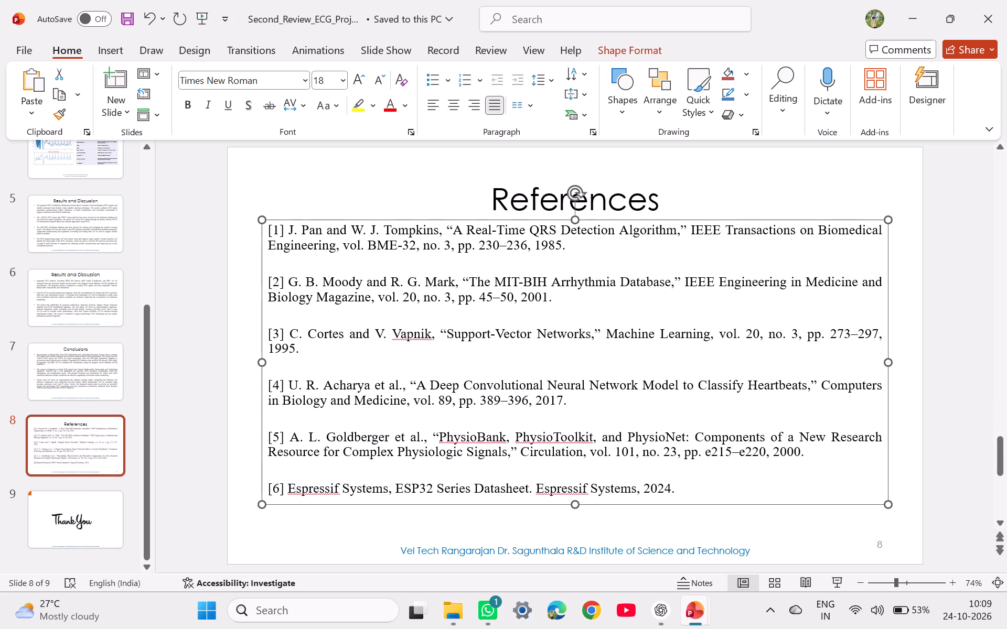
{"action": "left_click", "coordinate": [226, 330]}
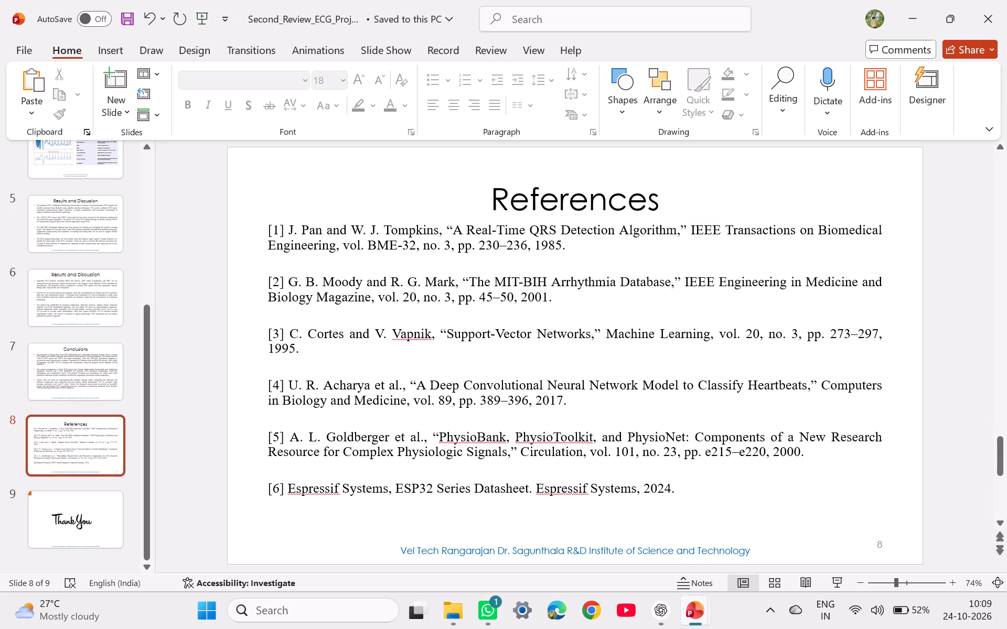
Reduce the height of the References title box from its lower edge so the heading sits clear of the first reference.
{"action": "left_click", "coordinate": [527, 194]}
{"action": "left_click_drag", "start_coordinate": [575, 235], "coordinate": [574, 230]}
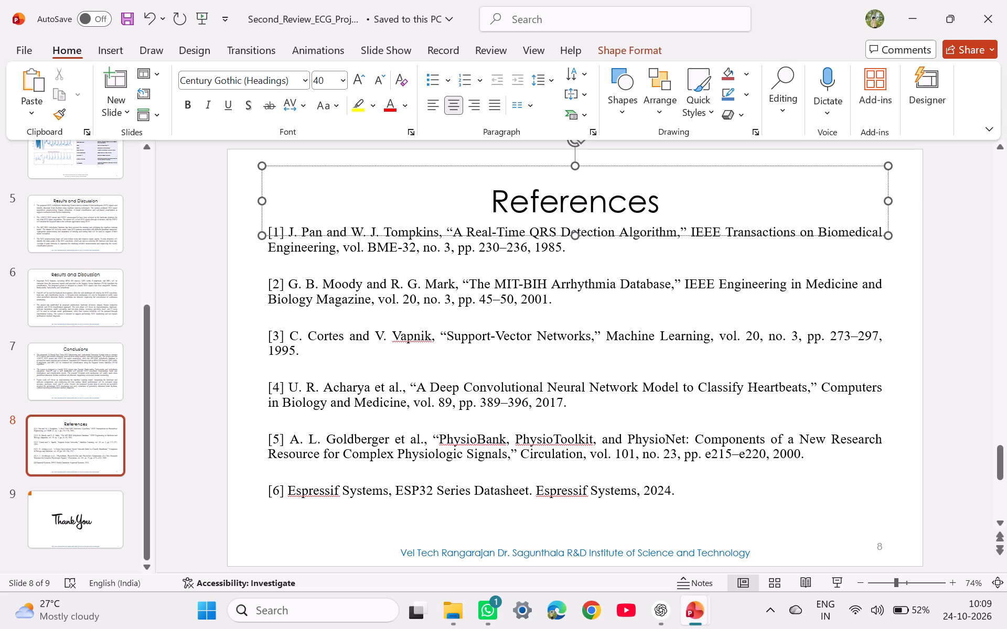
{"action": "left_click_drag", "start_coordinate": [574, 230], "coordinate": [573, 217]}
{"action": "left_click", "coordinate": [213, 287]}
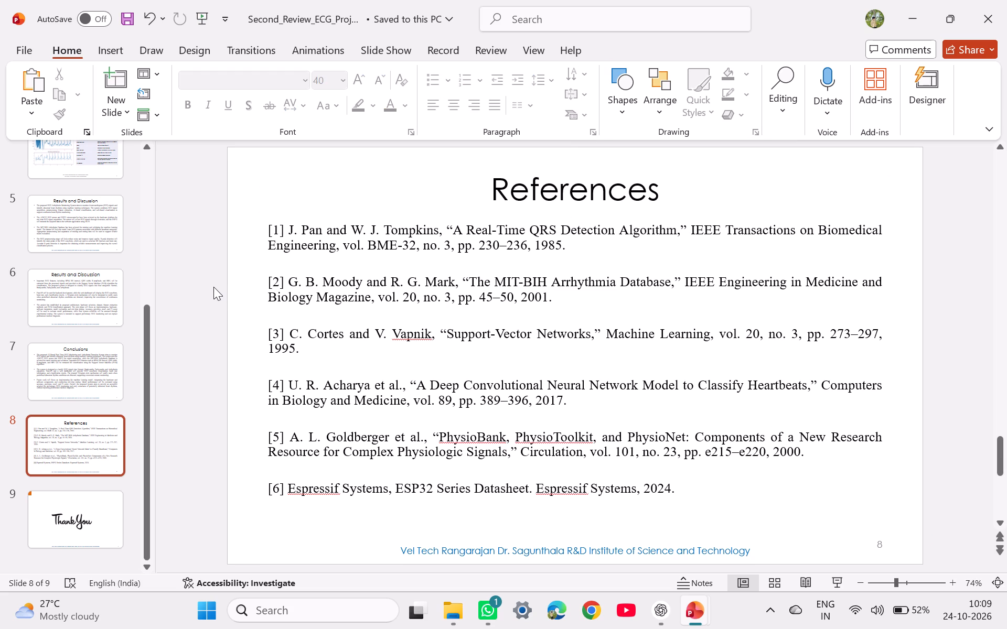
Review the Conclusions slide and the Results and Discussion slides, including the one with the ECG plots, for layout.
{"action": "left_click", "coordinate": [67, 357]}
{"action": "left_click", "coordinate": [103, 310]}
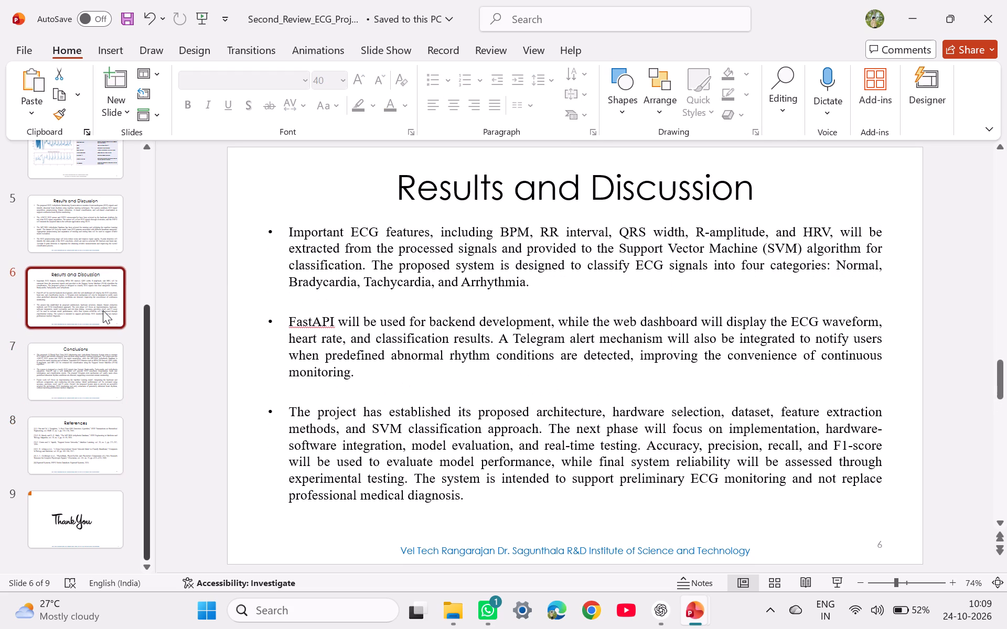
{"action": "left_click", "coordinate": [100, 278]}
{"action": "left_click", "coordinate": [86, 213]}
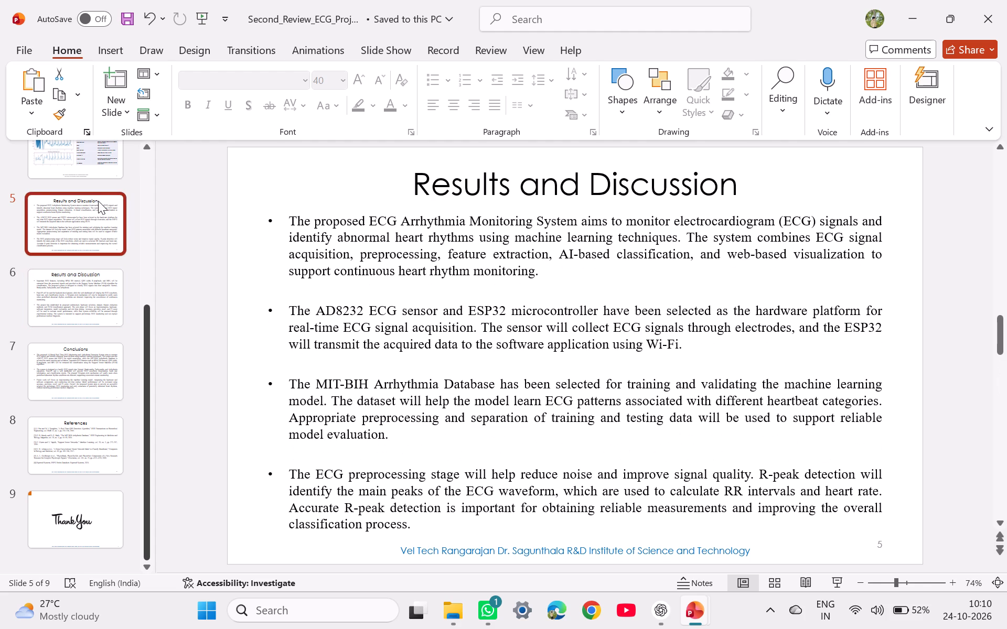
{"action": "left_click", "coordinate": [98, 201]}
{"action": "left_click", "coordinate": [108, 310]}
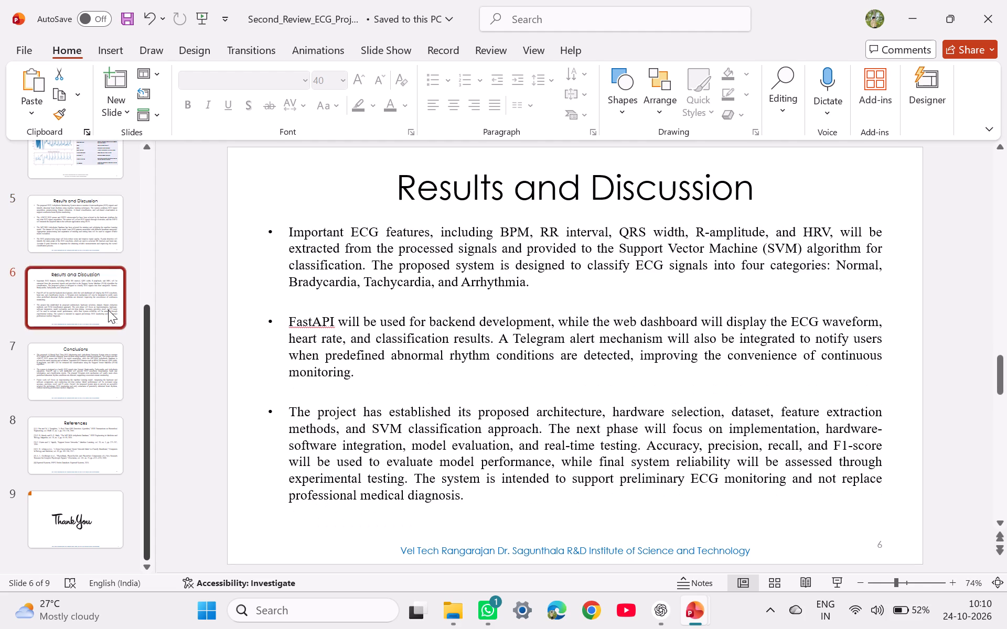
{"action": "left_click", "coordinate": [57, 159]}
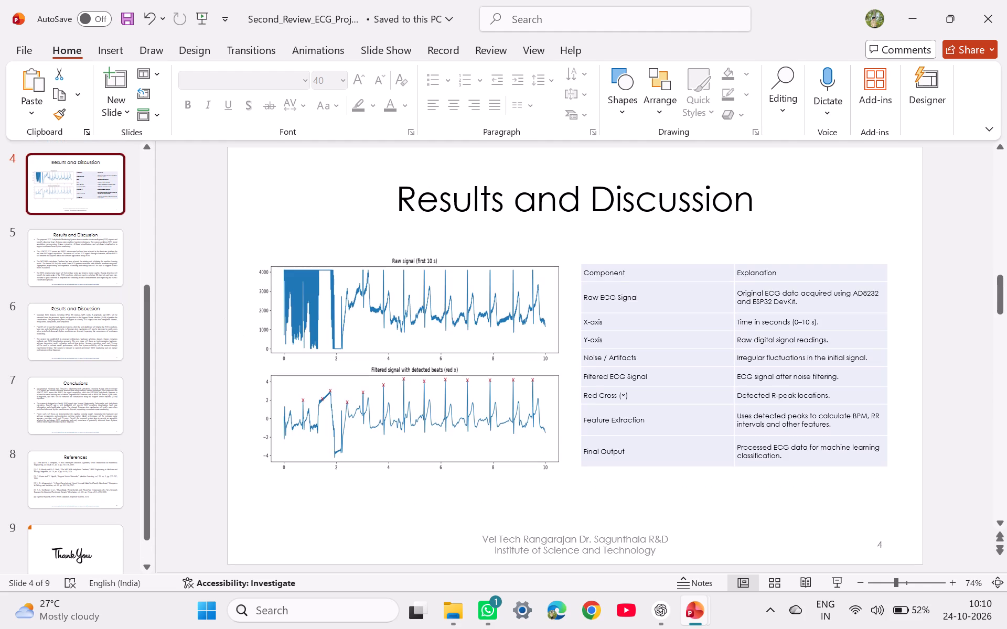
{"action": "scroll", "coordinate": [265, 330], "scroll_direction": "up", "scroll_amount": 1}
{"action": "left_click", "coordinate": [82, 328]}
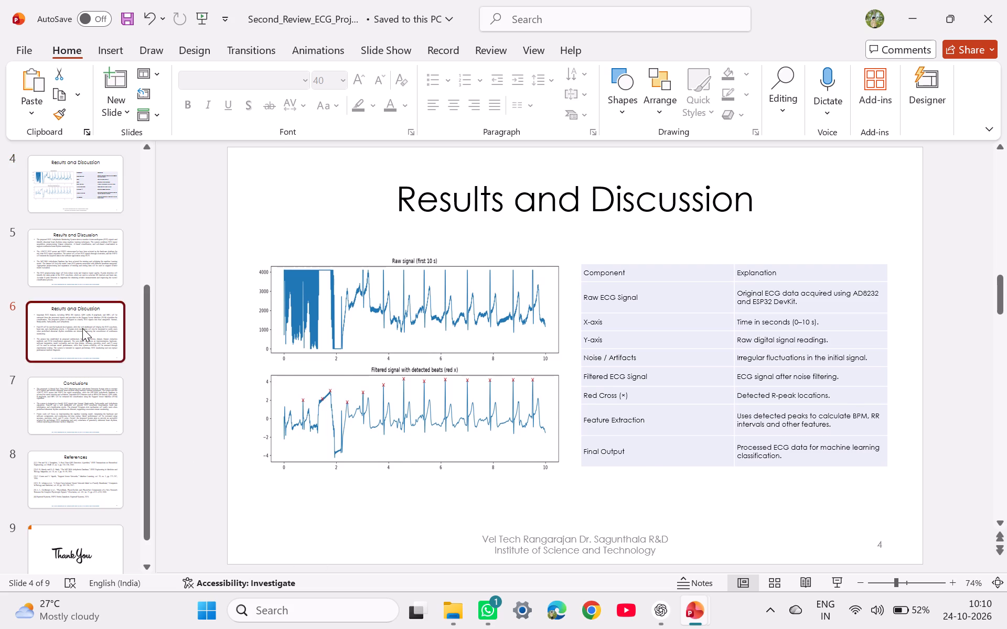